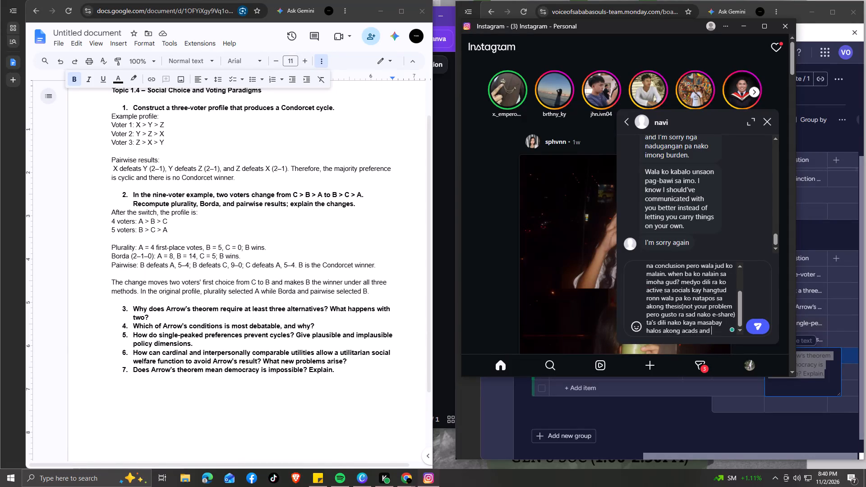
Continue the draft chat reply with "freelancing. pero te, okay ra jud ang tanan liek goods ra jud ta no problem".
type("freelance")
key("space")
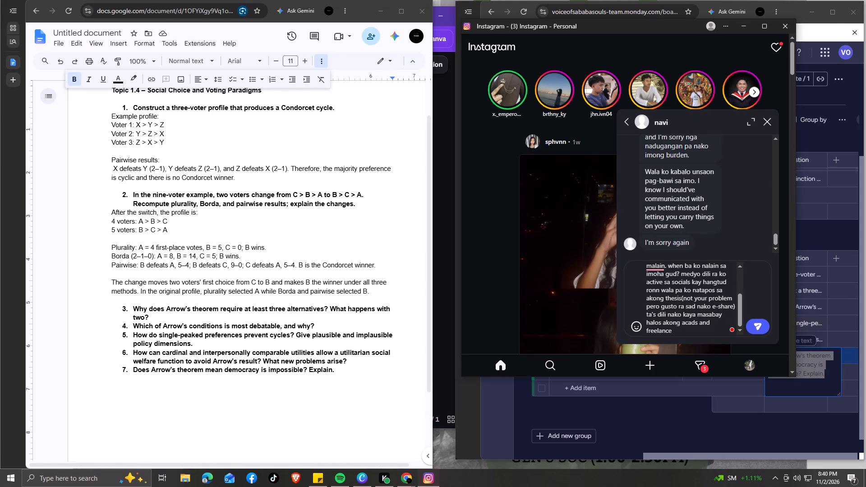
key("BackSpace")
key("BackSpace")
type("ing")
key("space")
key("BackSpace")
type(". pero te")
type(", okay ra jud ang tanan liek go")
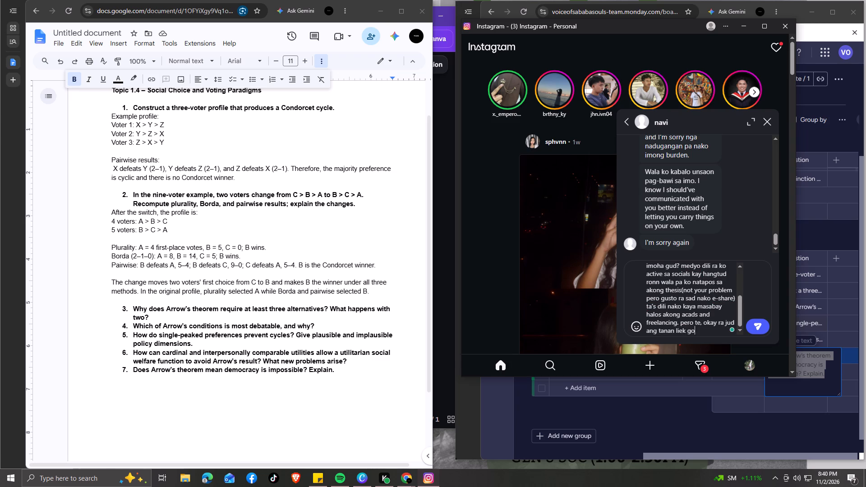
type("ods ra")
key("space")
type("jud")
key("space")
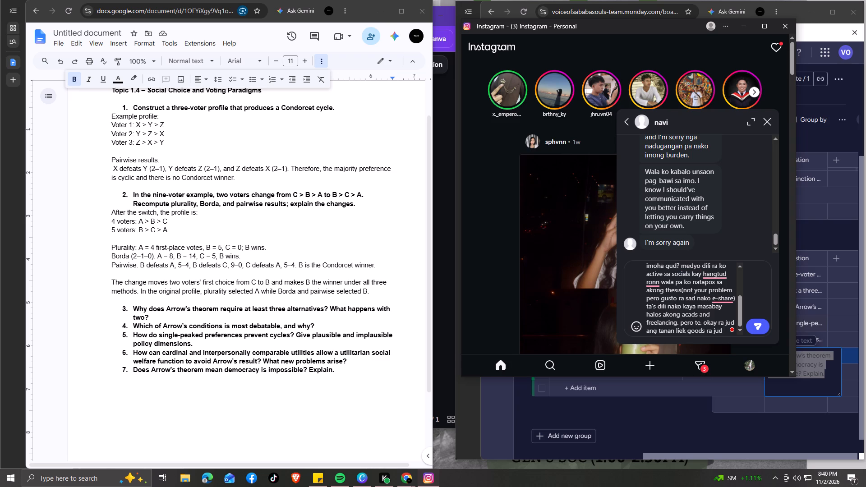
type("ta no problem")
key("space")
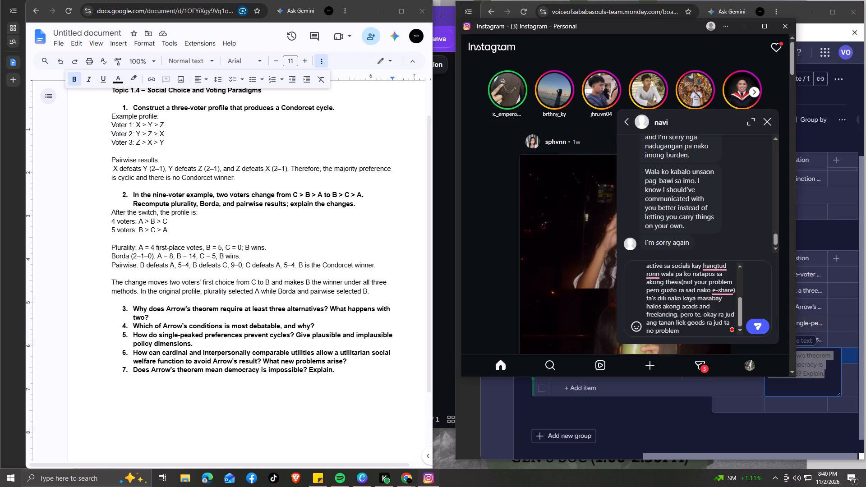
Extend the draft reply with "and no worries heh i swear. labyou".
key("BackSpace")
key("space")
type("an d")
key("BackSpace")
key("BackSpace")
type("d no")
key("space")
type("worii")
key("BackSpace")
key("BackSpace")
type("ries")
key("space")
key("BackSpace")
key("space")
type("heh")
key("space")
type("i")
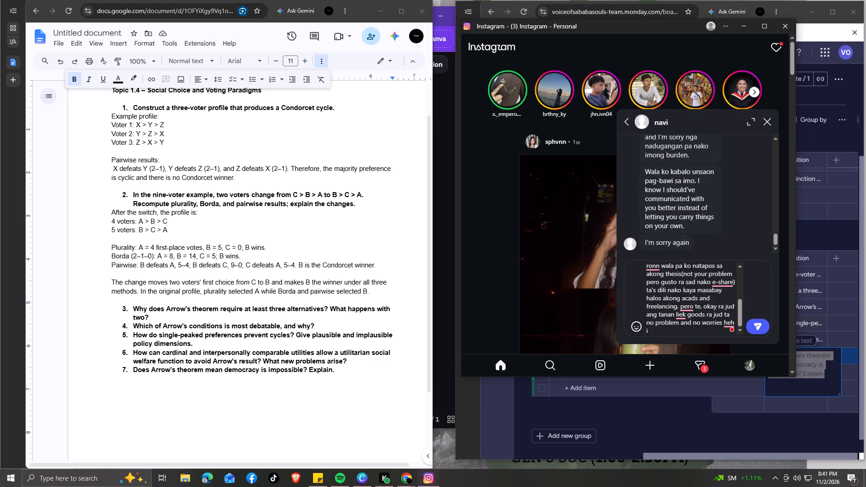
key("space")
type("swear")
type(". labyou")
Add "medyo dili pa nako mabasa tanan message nimo ron" to the end of the draft reply.
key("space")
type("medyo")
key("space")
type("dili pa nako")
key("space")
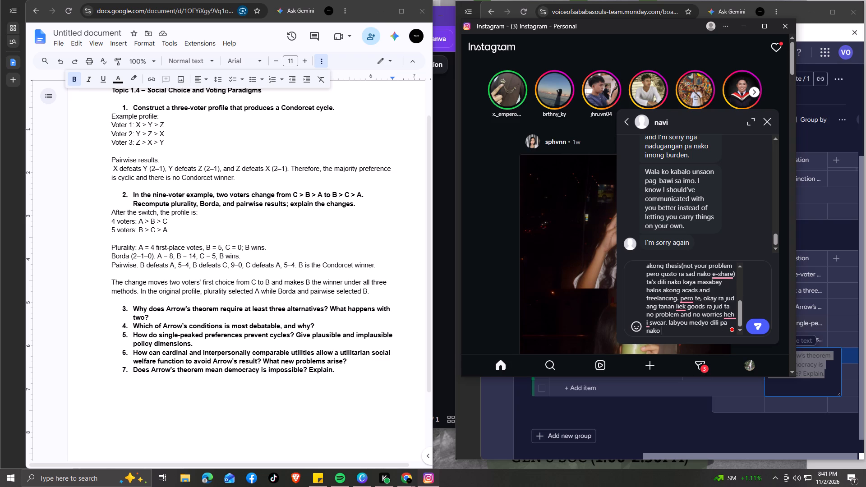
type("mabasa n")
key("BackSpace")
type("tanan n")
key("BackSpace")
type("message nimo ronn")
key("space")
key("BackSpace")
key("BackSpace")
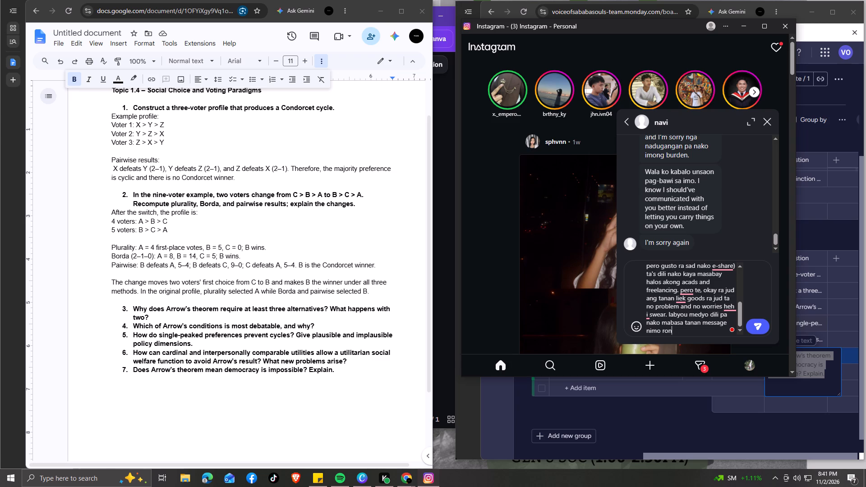
Finish the draft reply with "balikan ko ne imong message unya gabie".
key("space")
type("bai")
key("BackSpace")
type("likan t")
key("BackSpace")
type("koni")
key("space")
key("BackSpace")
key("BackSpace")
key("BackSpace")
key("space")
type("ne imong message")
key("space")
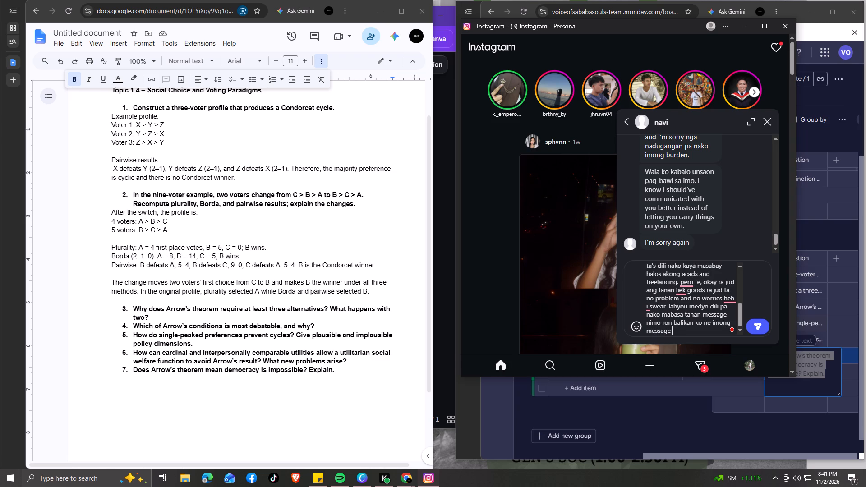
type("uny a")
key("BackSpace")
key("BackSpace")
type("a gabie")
Put an exclamation mark after "labyou" and set the text from "medyo" apart with a blank line.
left_click(687, 308)
key("shift+exclam")
left_click(692, 306)
key("shift+Return")
key("shift+Return")
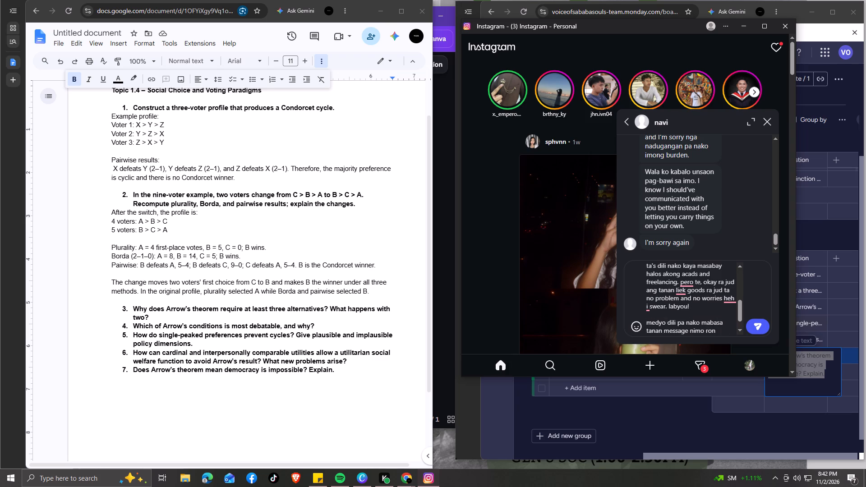
Send the finished reply in the navi chat.
left_click(756, 324)
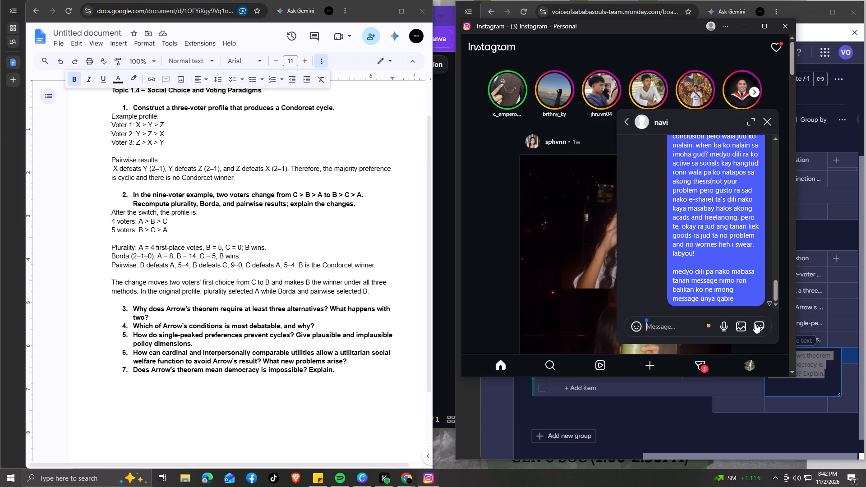
Reread the sent reply and the messages before it, and close the navi chat.
scroll(730, 272, "up", 3)
scroll(722, 267, "down", 7)
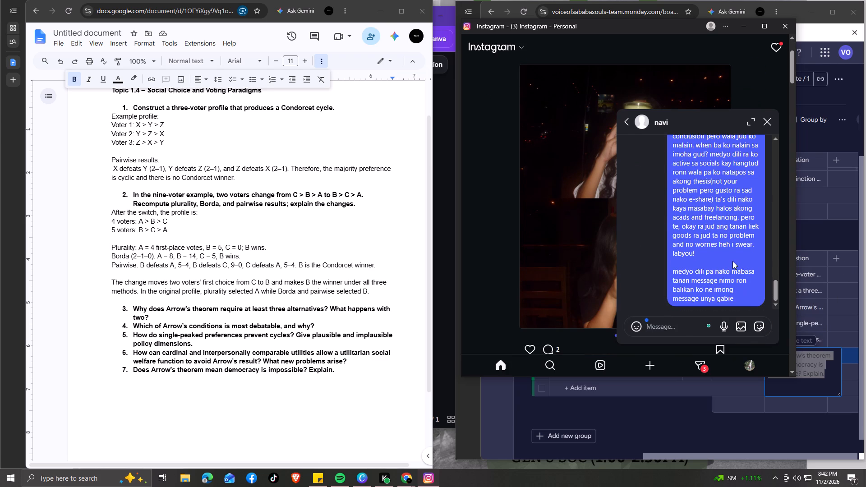
scroll(715, 264, "up", 3)
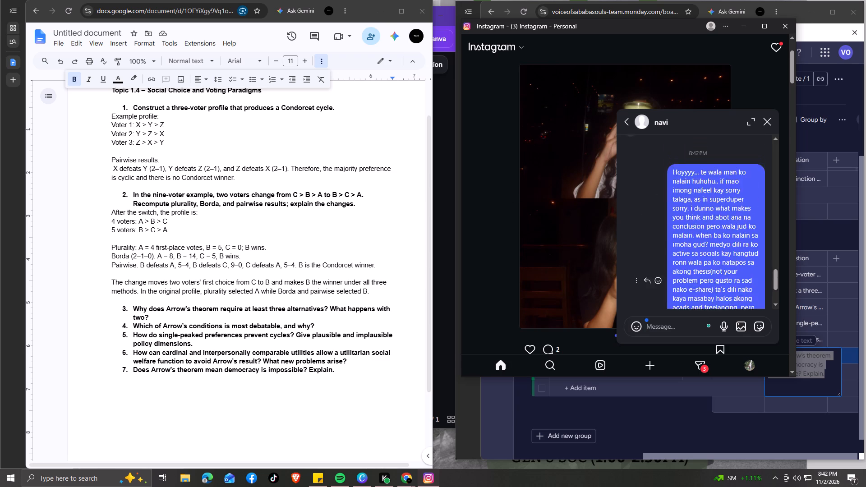
scroll(714, 262, "up", 2)
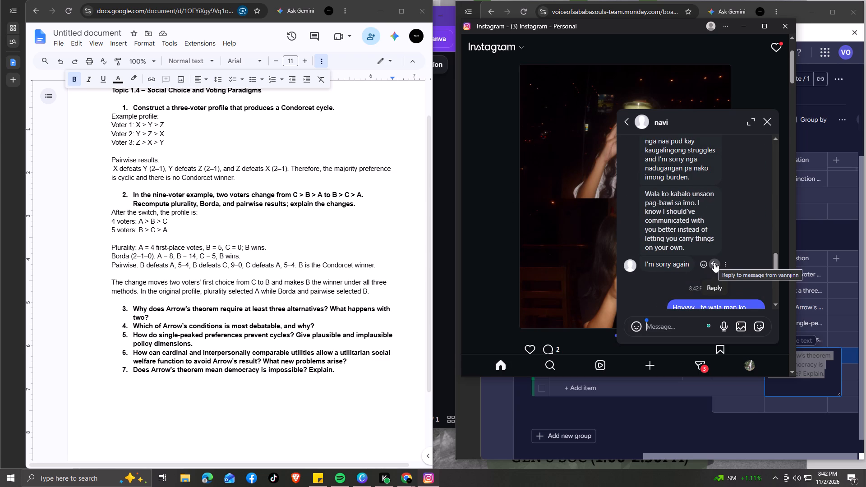
scroll(714, 262, "down", 9)
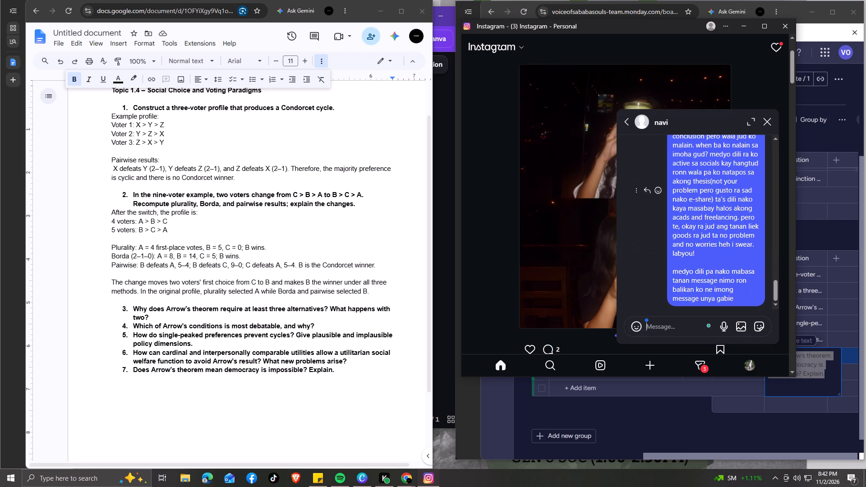
scroll(702, 205, "up", 7)
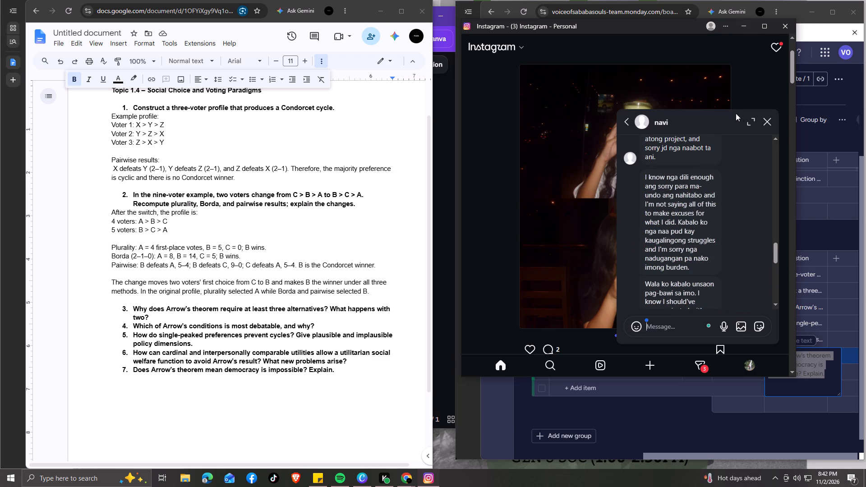
left_click(766, 121)
Open the Hypocrite Beyotch conversation and read through its recent messages.
left_click(760, 333)
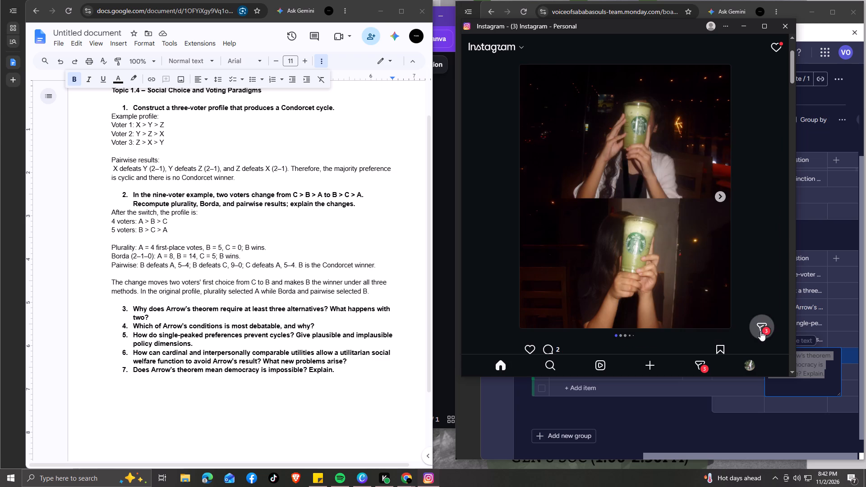
left_click(710, 186)
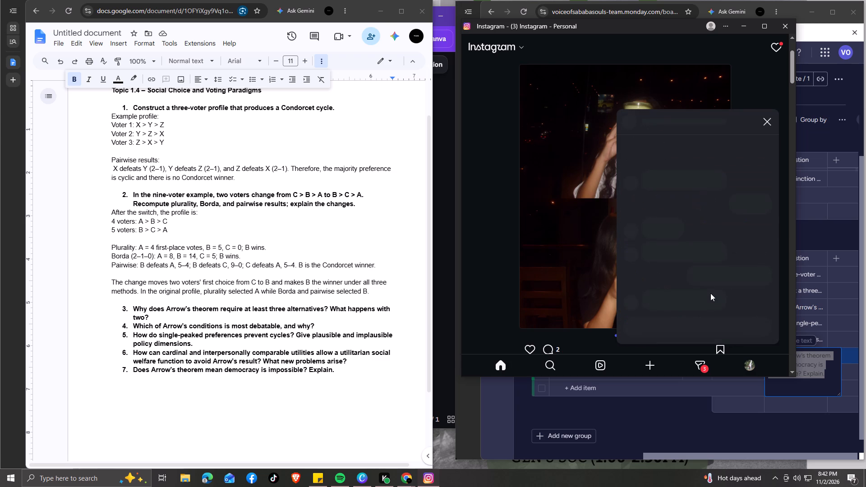
scroll(709, 291, "down", 3)
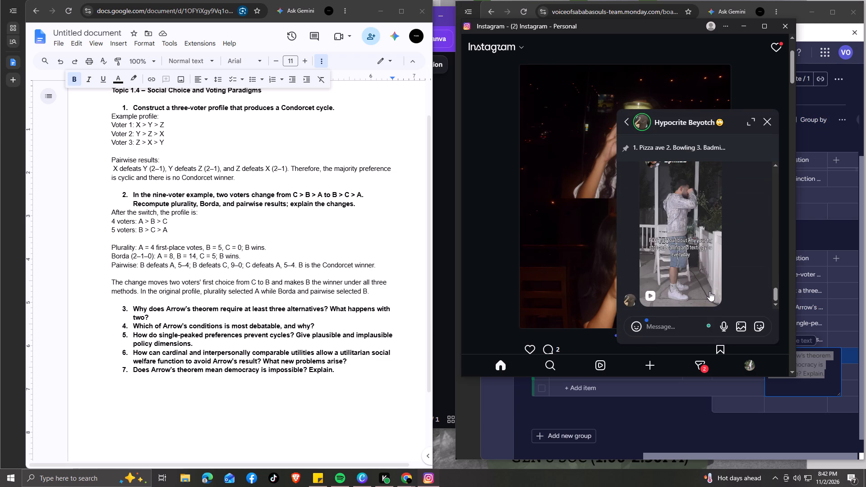
scroll(709, 289, "up", 4)
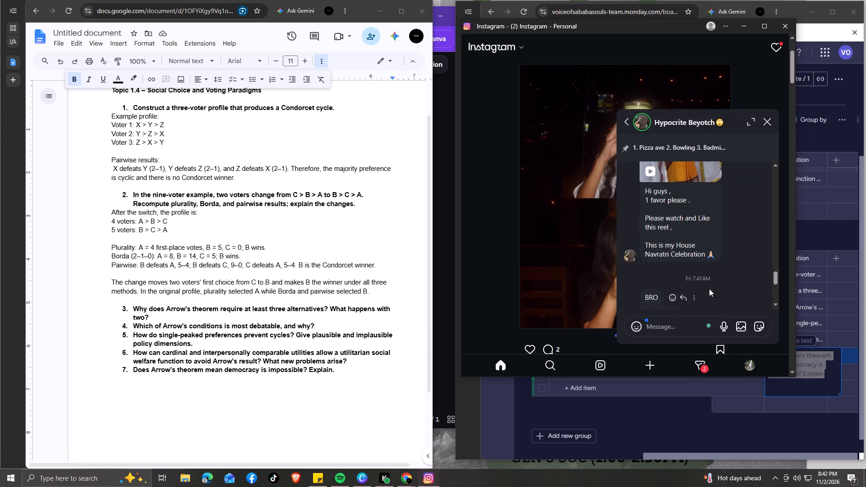
scroll(709, 289, "up", 2)
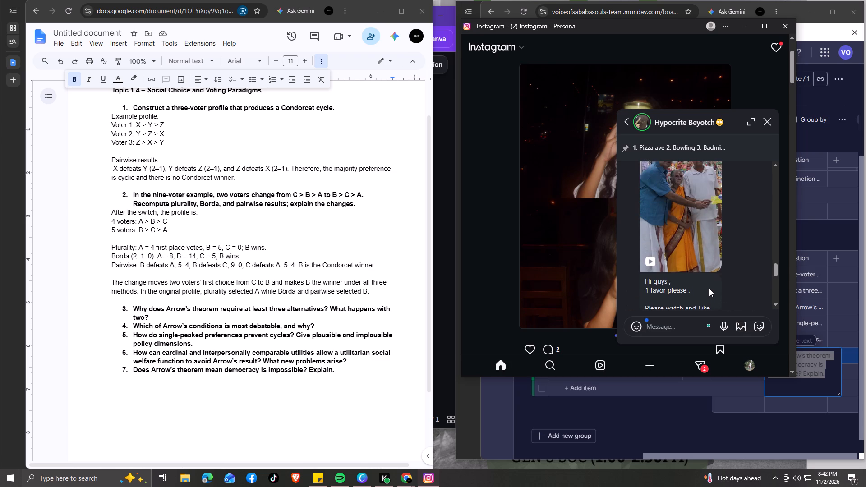
scroll(709, 289, "down", 4)
scroll(709, 289, "up", 9)
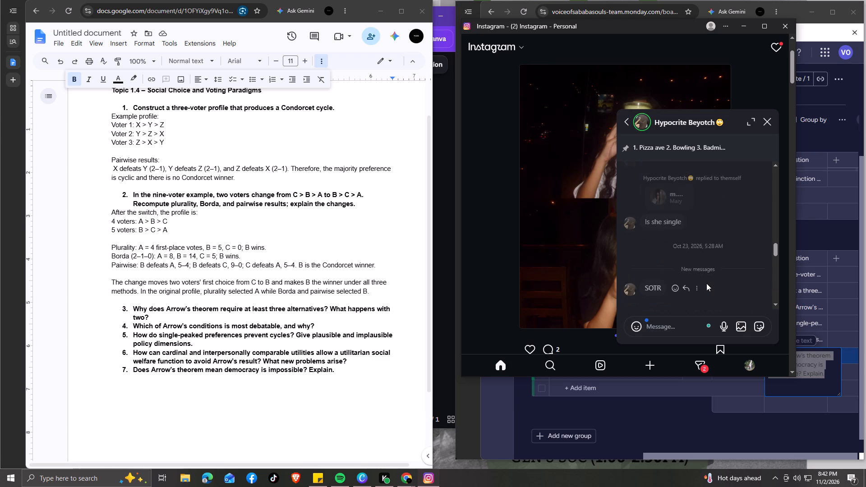
scroll(706, 283, "down", 2)
scroll(706, 282, "up", 3)
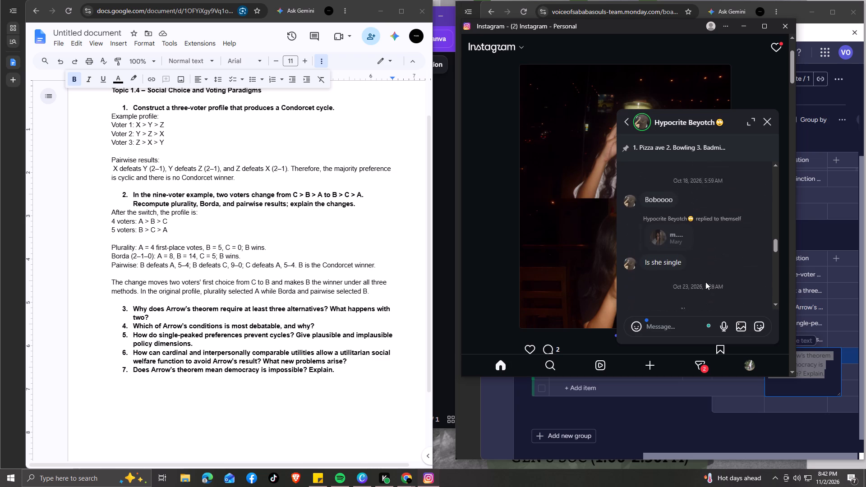
scroll(705, 282, "down", 4)
scroll(705, 282, "up", 1)
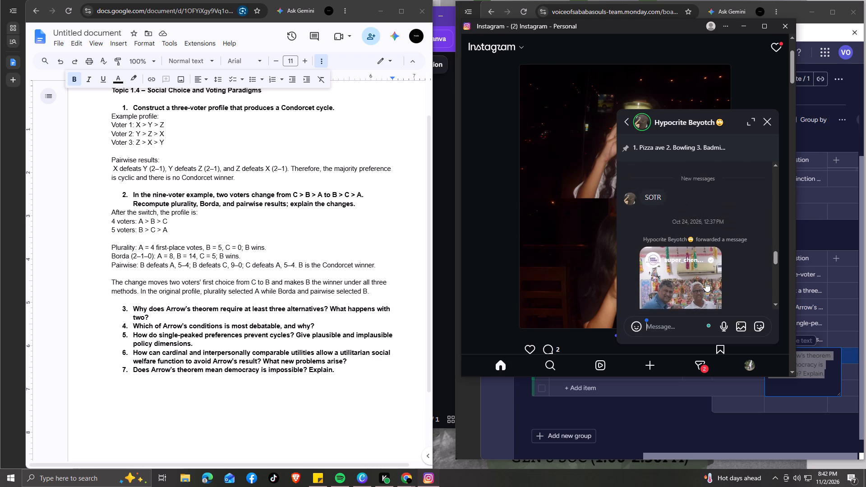
scroll(705, 282, "down", 9)
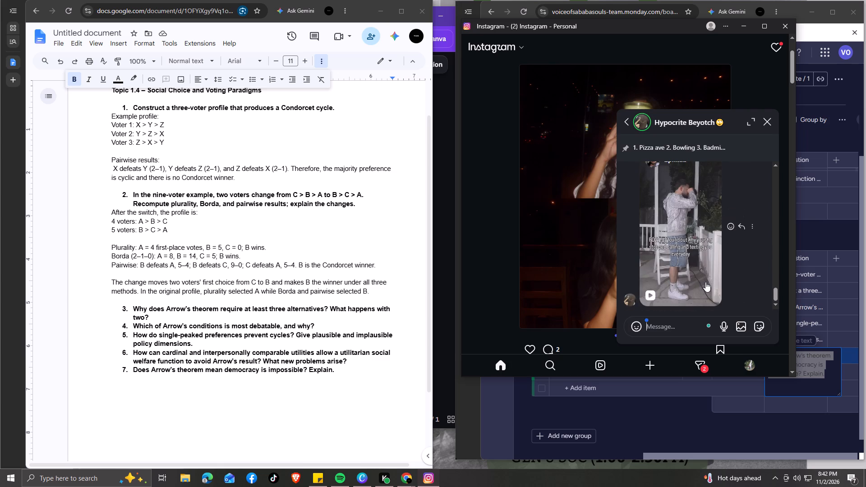
scroll(705, 282, "down", 3)
scroll(705, 282, "up", 4)
scroll(683, 233, "up", 2)
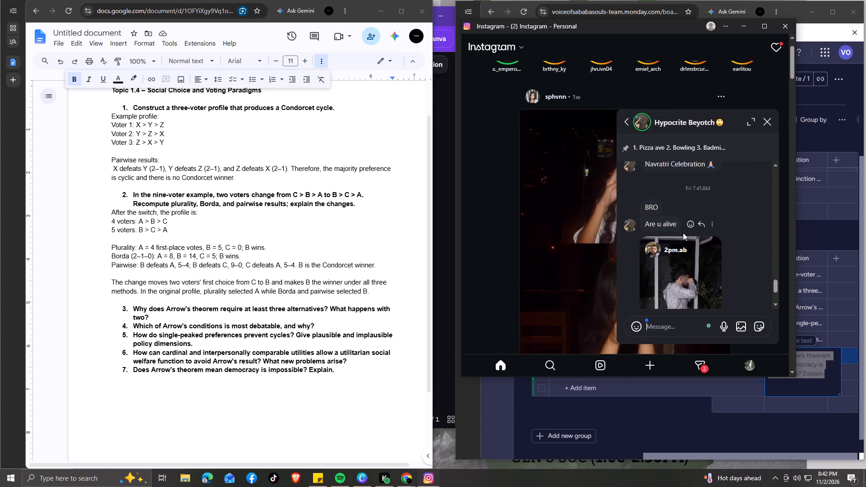
Reply "barely" directly to the "Are u alive" message.
left_click(698, 224)
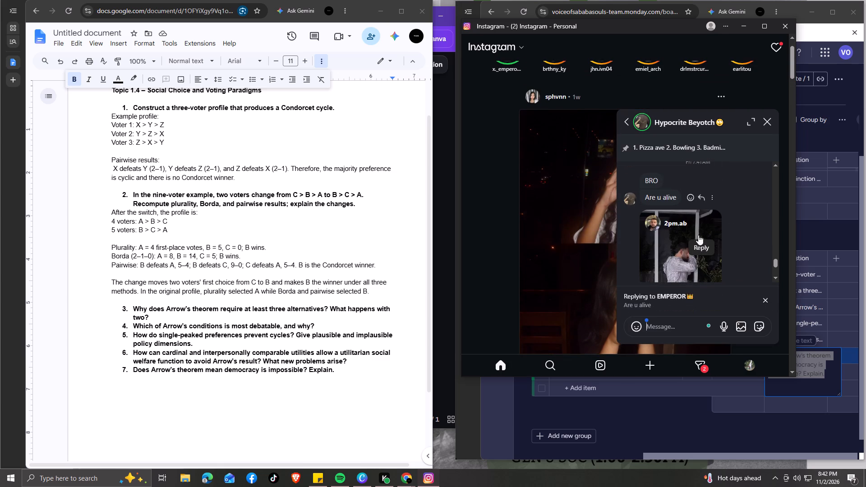
left_click(684, 327)
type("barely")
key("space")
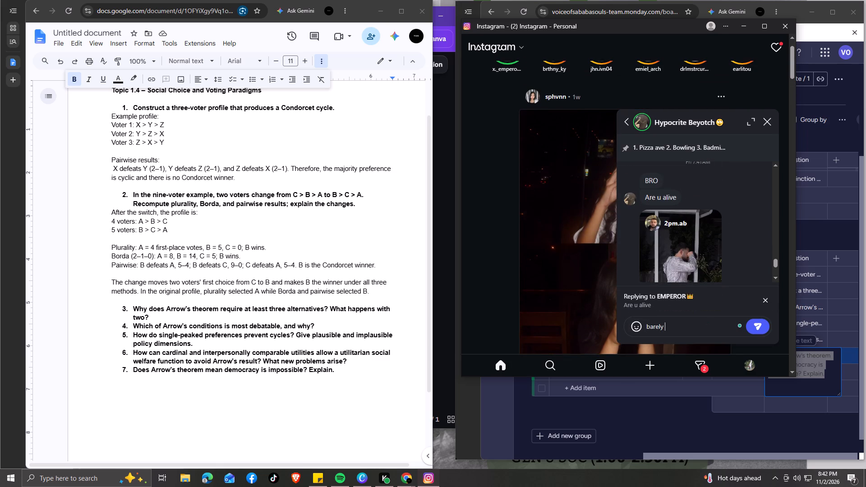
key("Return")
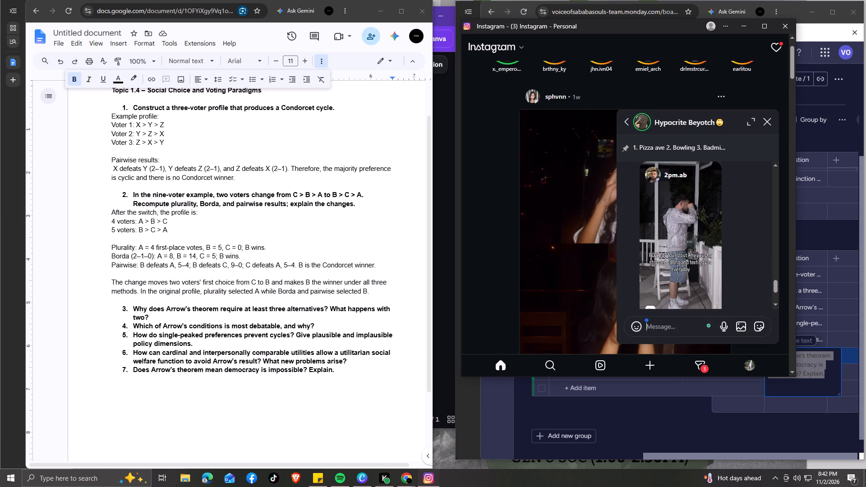
Send the follow-up message "How are you btw?" in the same conversation, accepting the suggested capitalisation of its first word.
scroll(703, 226, "down", 7)
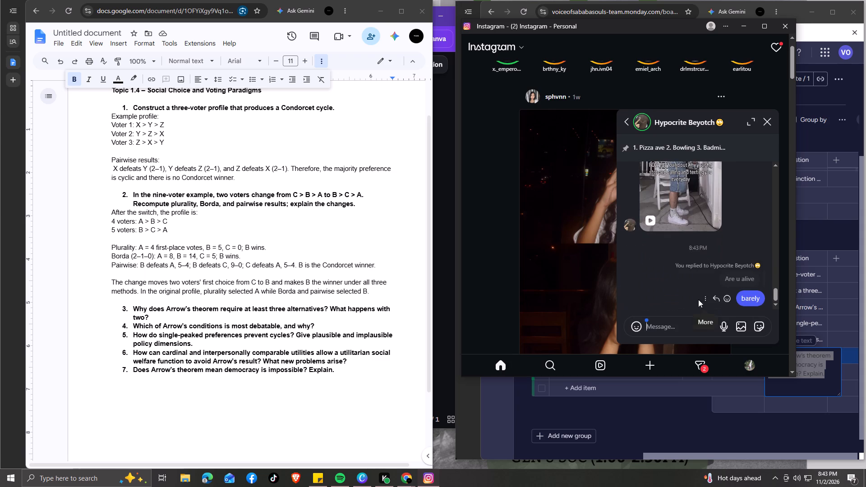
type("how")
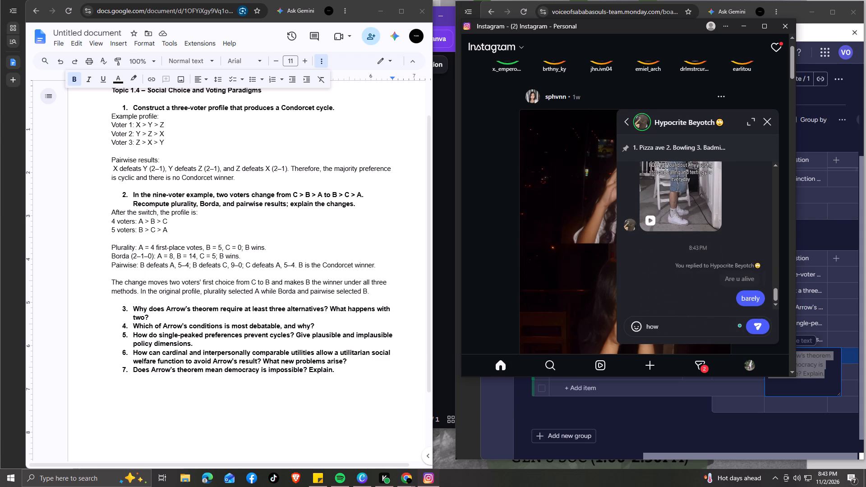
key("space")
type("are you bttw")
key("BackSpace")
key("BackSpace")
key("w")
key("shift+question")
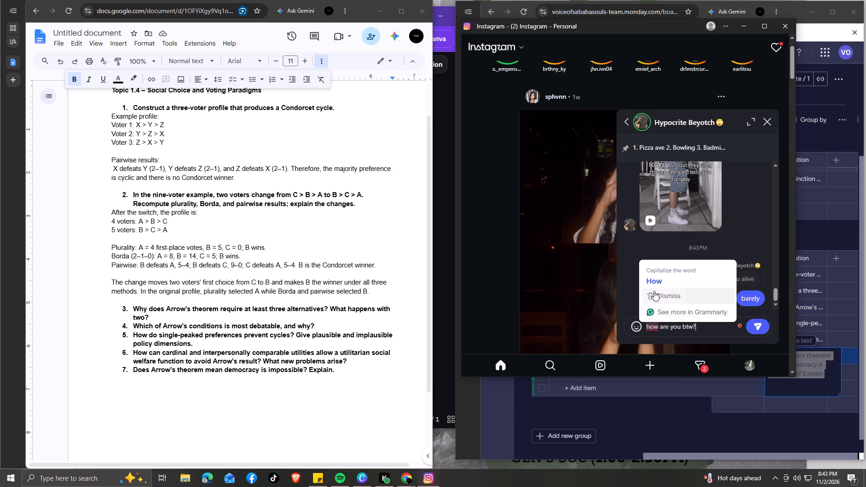
left_click(655, 280)
left_click(753, 327)
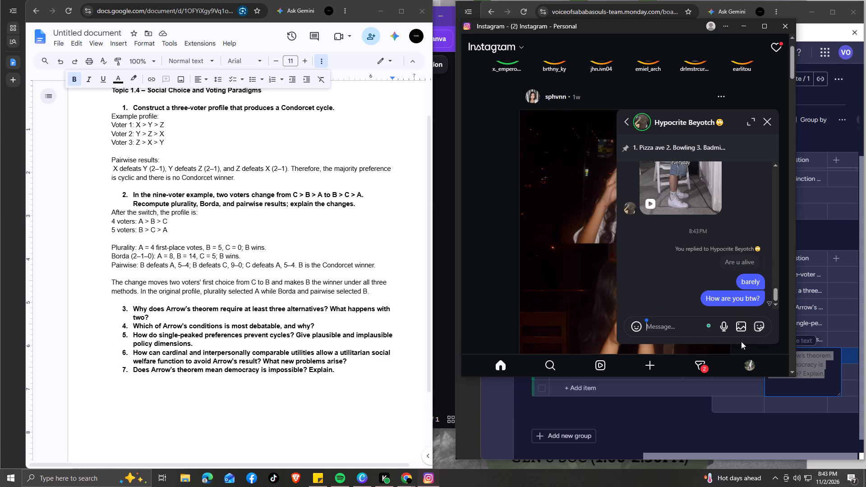
Close the conversation and the Instagram window.
left_click(661, 326)
left_click(768, 122)
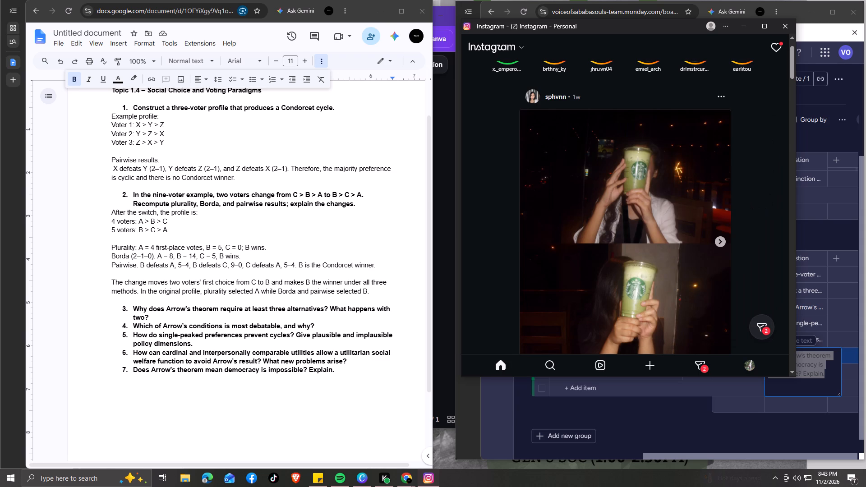
scroll(703, 189, "up", 6)
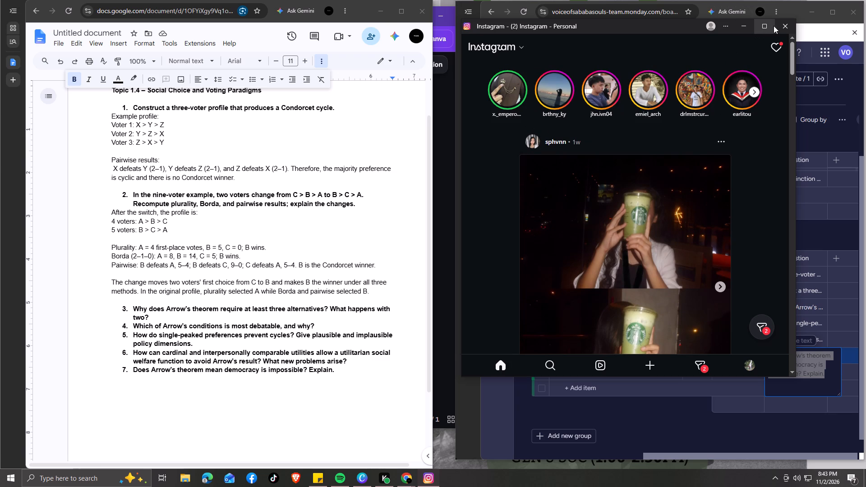
left_click(789, 26)
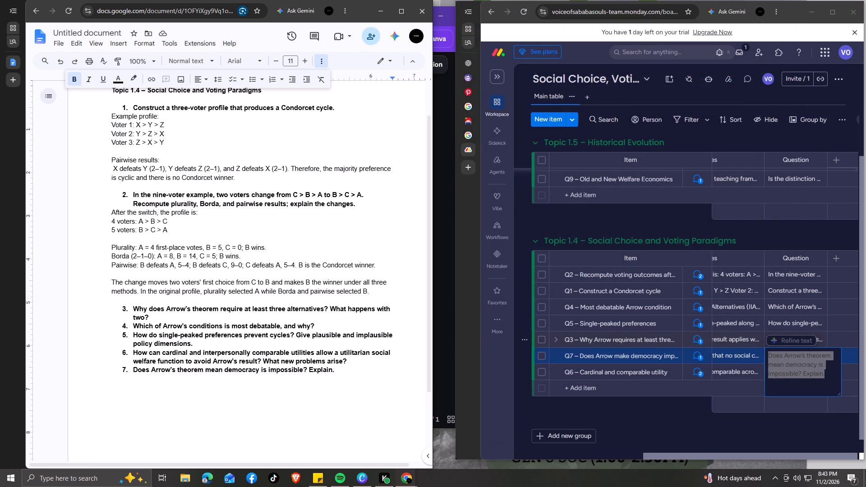
Switch to the monday.com board and open the answer text of the Q3 item under Topic 1.4.
left_click(730, 339)
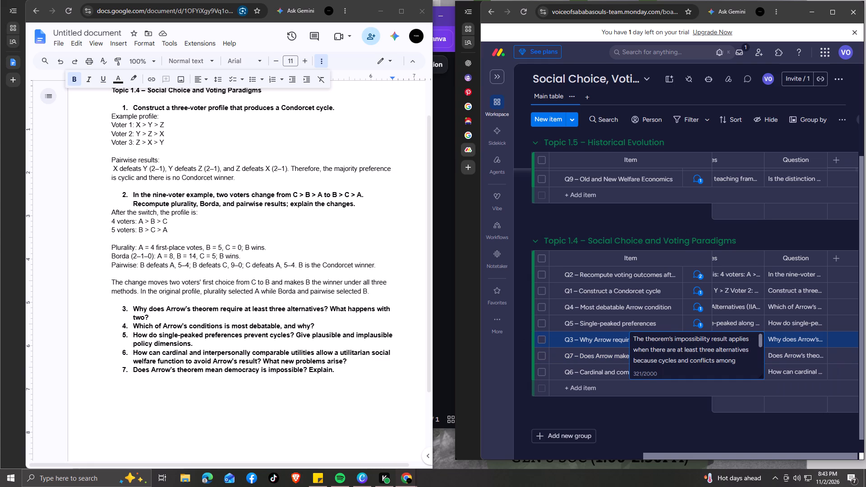
Copy the full Q3 answer from the board and paste it as unbolded, unnumbered text under question 3 in the document.
left_click_drag(634, 340, 653, 346)
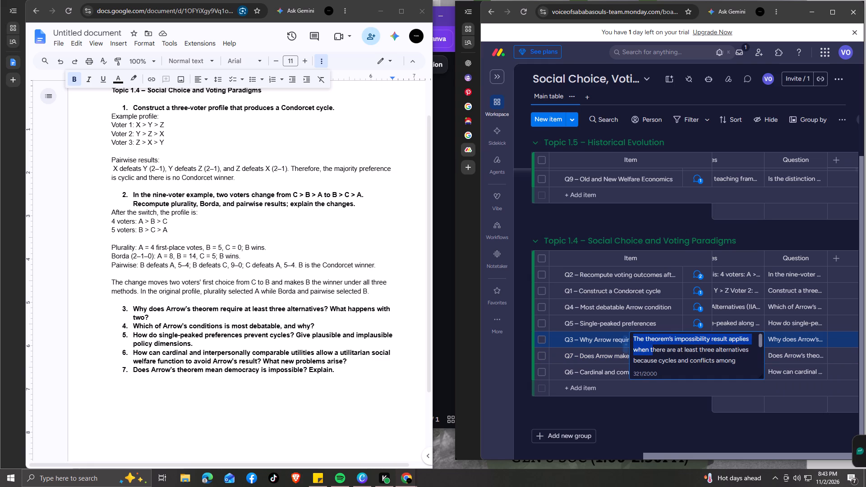
triple_click(653, 346)
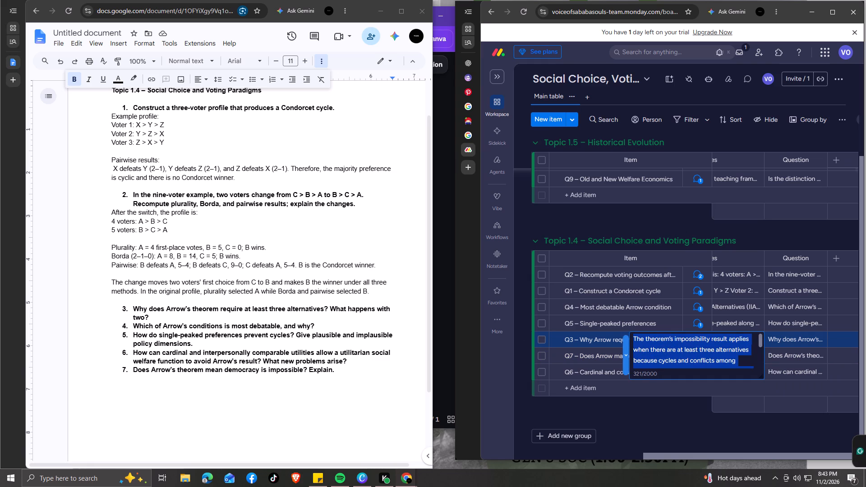
key("ctrl+c")
left_click(165, 317)
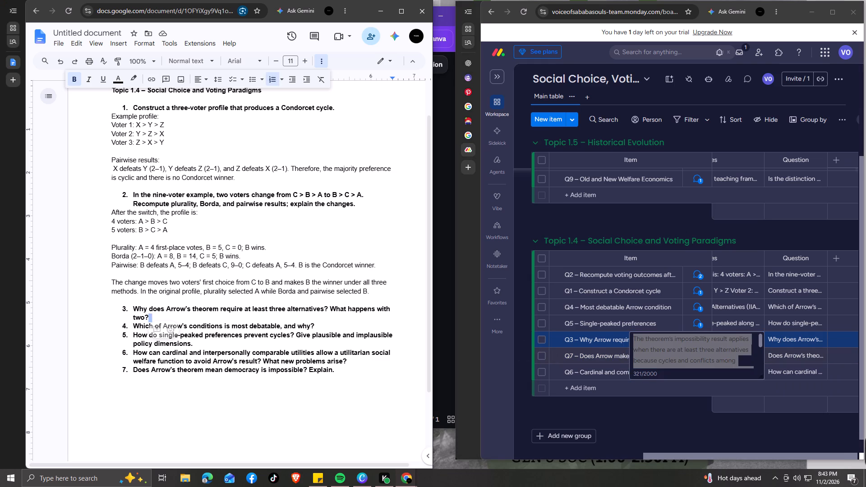
key("Return")
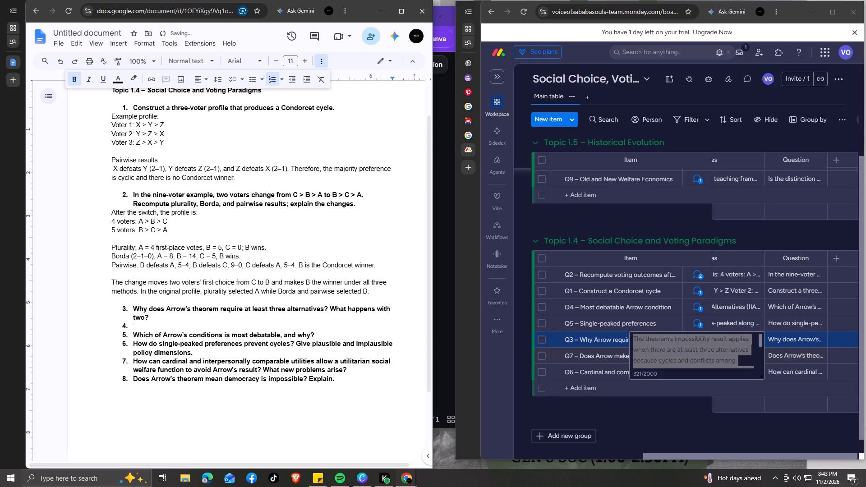
key("BackSpace")
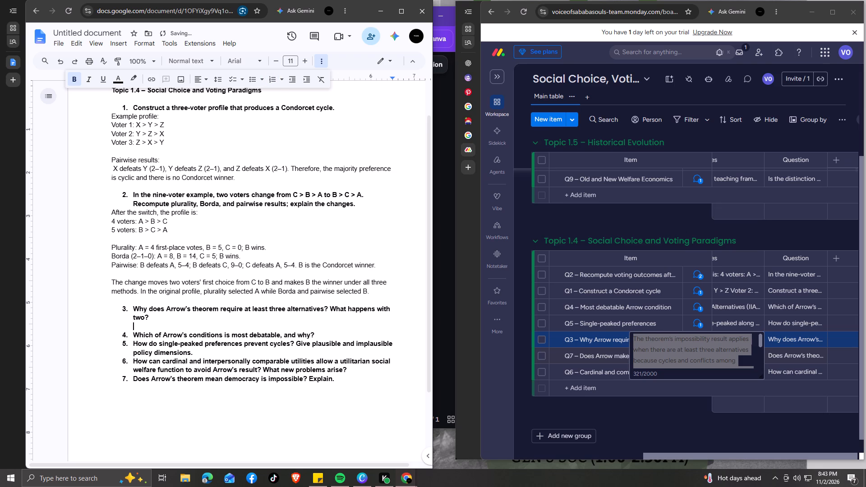
key("BackSpace")
key("ctrl+b")
key("ctrl+v")
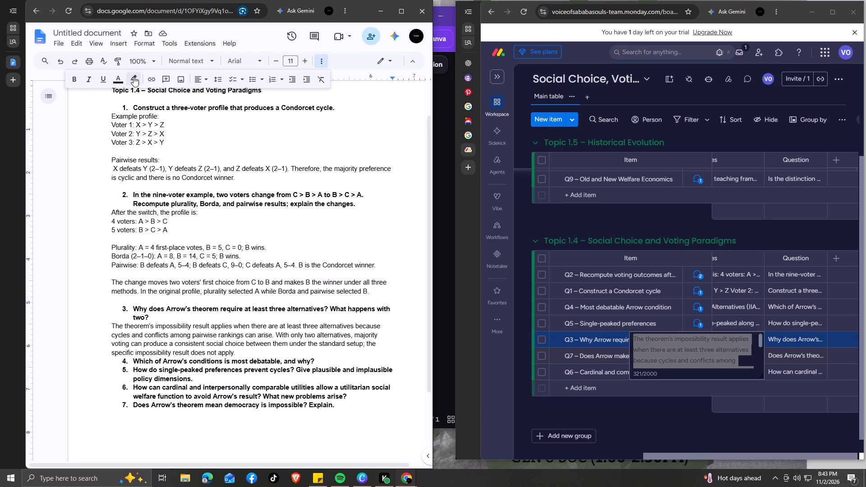
Remove the list formatting and blank line before the "Construct a three-voter profile" question, and renumber it as 1.
left_click(133, 109)
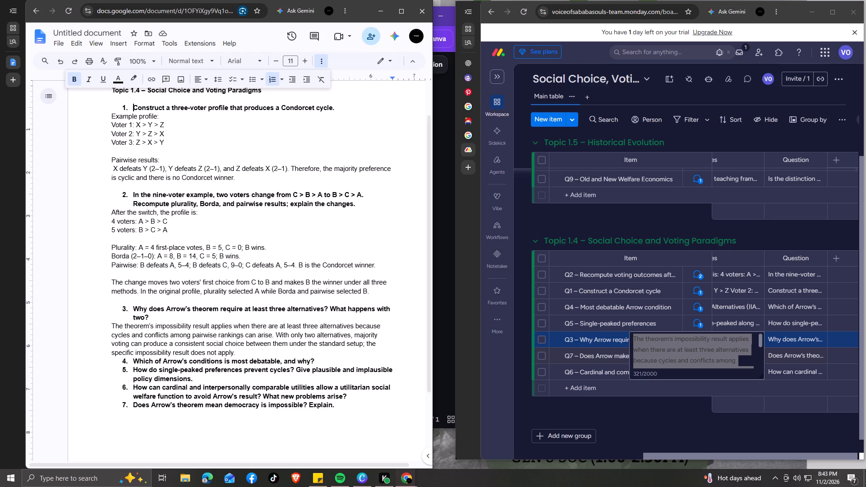
key("BackSpace")
key("BackSpace")
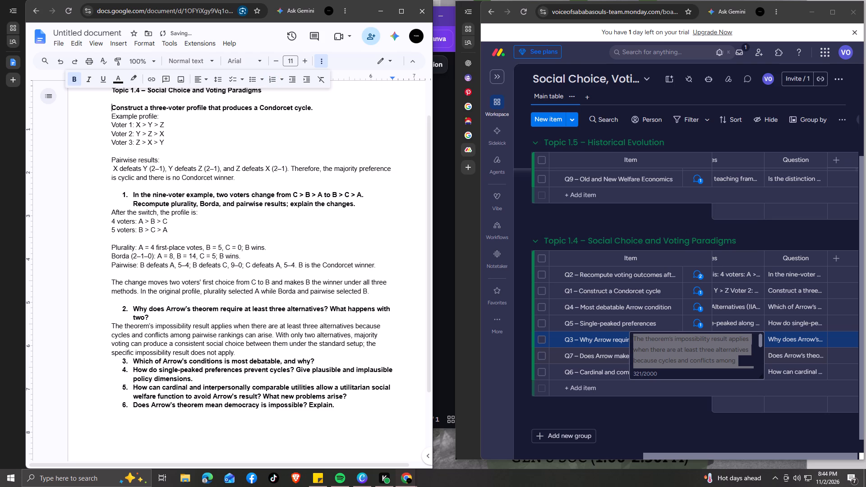
key("BackSpace")
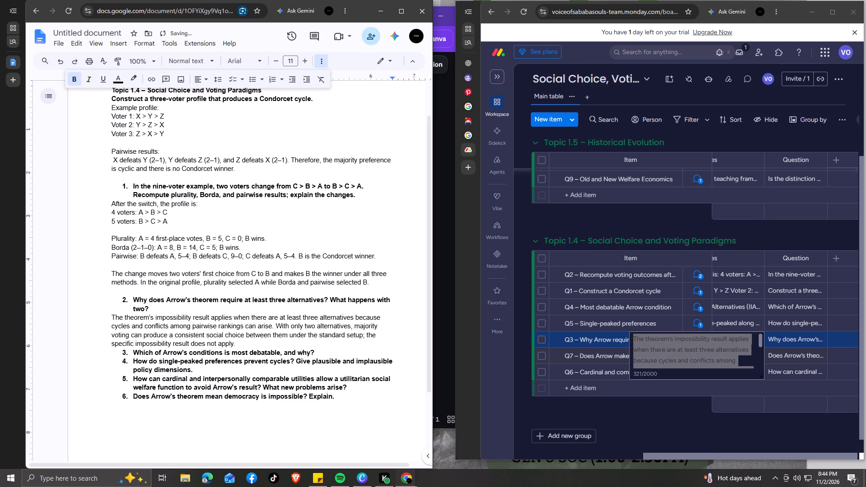
key("1")
type(".")
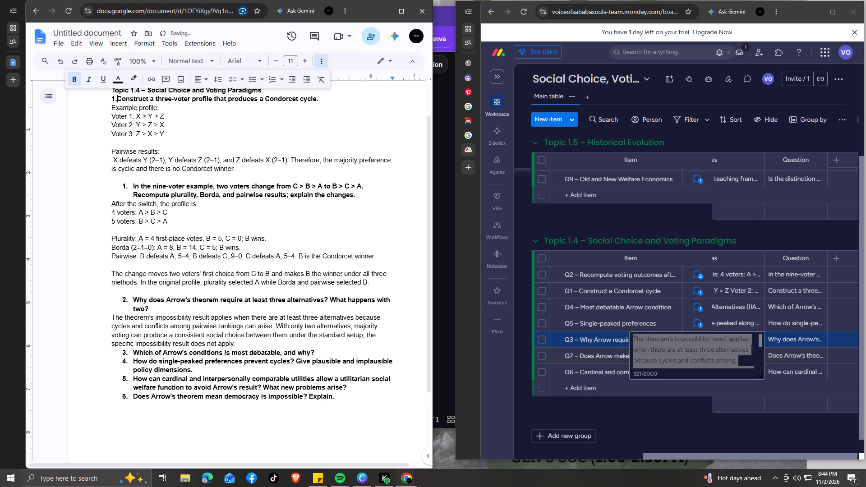
key("space")
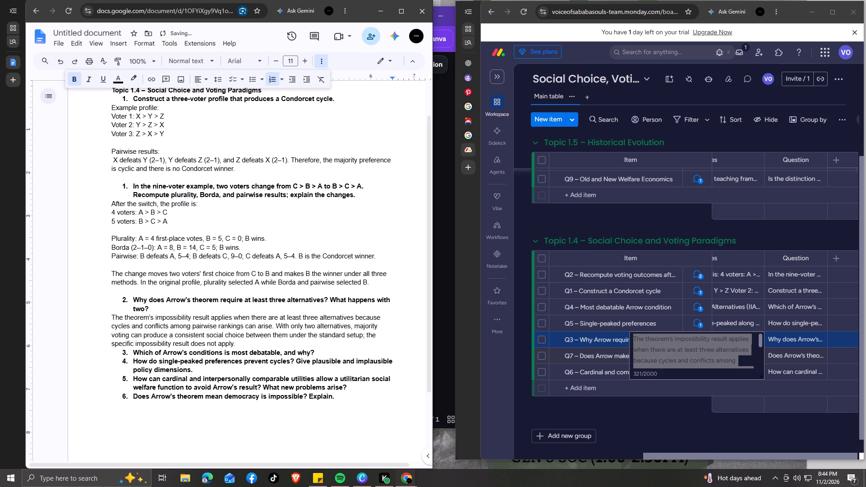
Replace the automatic number of the "In the nine-voter example" question with a new list number 2.
left_click(131, 185)
key("BackSpace")
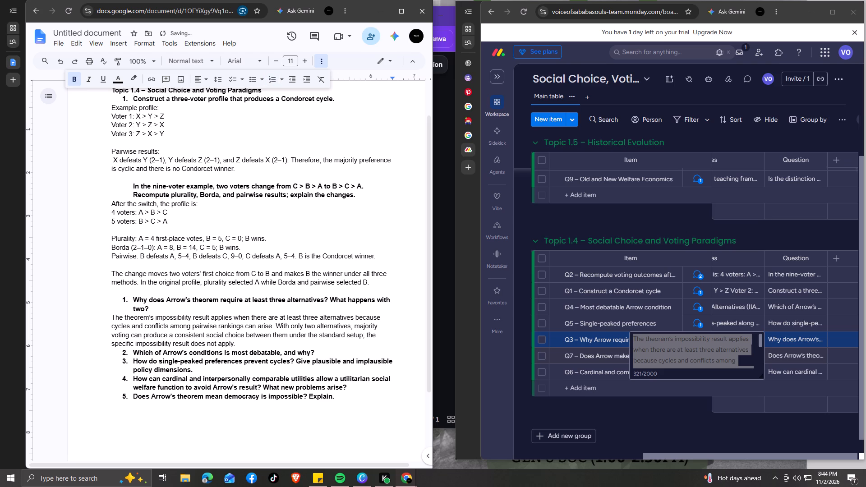
type("2.")
key("space")
Replace the automatic number of the "Why does Arrow's theorem require at least three alternatives?" question with a new list number 3.
left_click(134, 299)
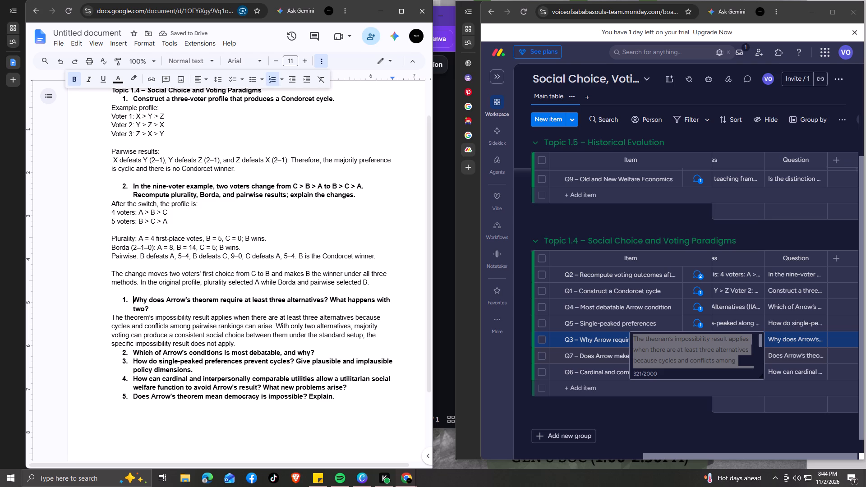
key("BackSpace")
key("BackSpace")
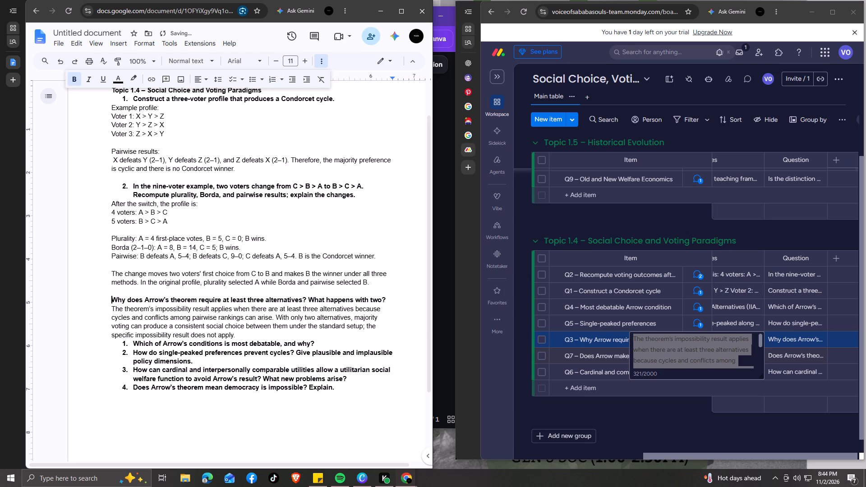
type("3.")
key("space")
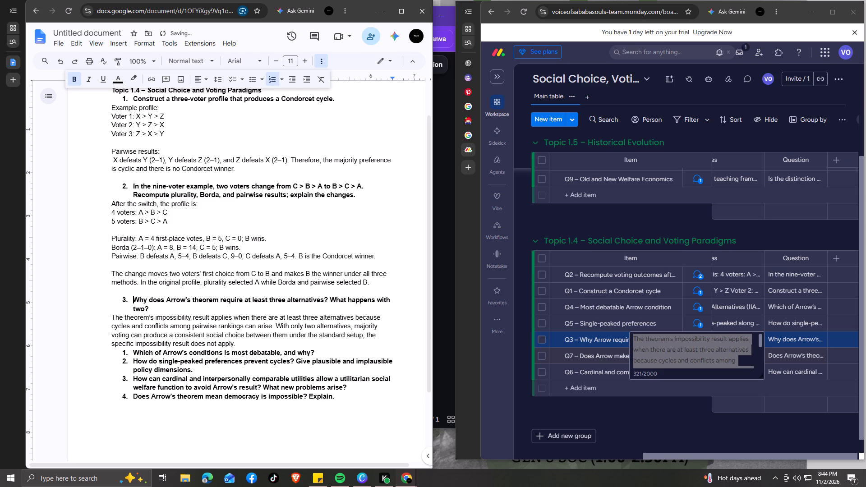
Remove the old numbering of the "Which of Arrow's conditions is most debatable" question and renumber it as 4 on its own line.
left_click(132, 353)
key("BackSpace")
key("BackSpace")
key("BackSpace")
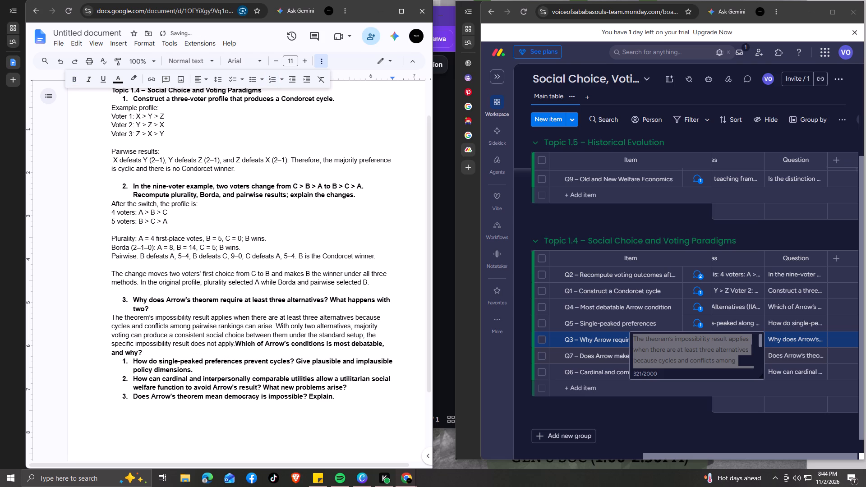
key("Return")
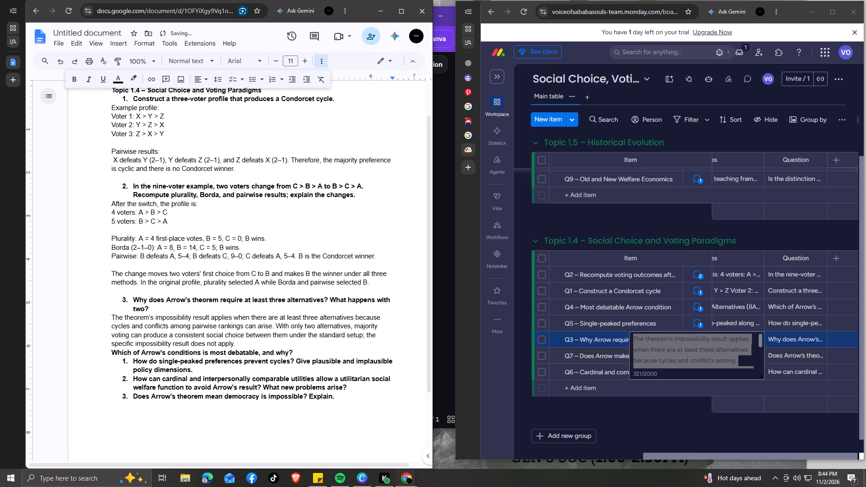
key("4")
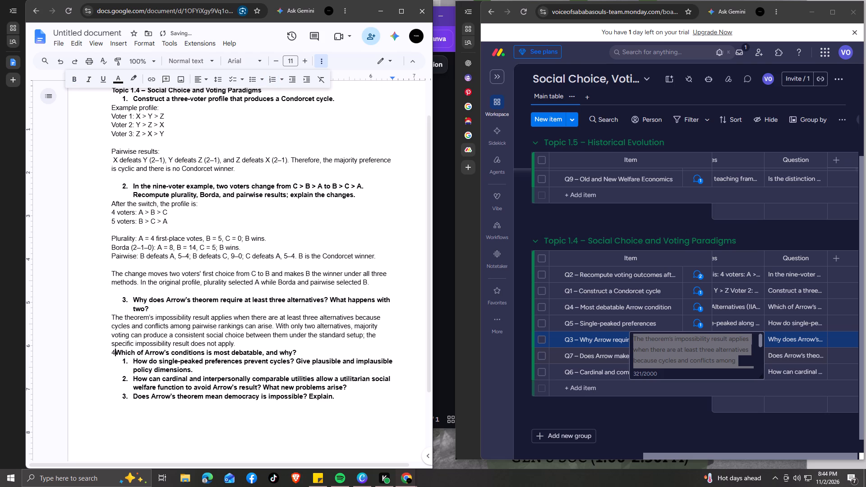
type("..")
key("space")
key("BackSpace")
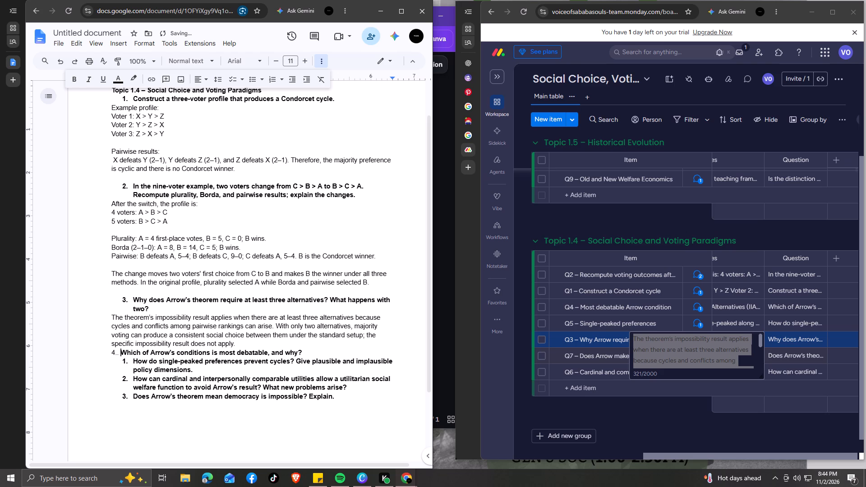
key("BackSpace")
key("space")
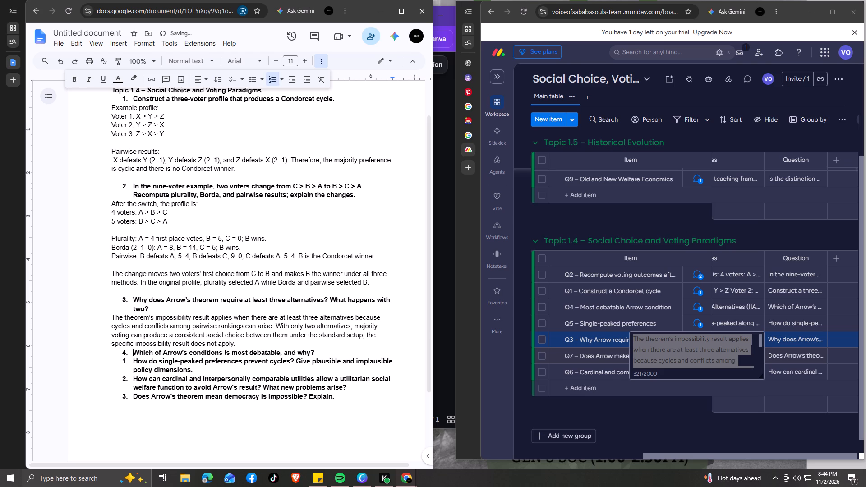
Continue the list after question 4 so that the "How do single-peaked preferences prevent cycles?" question becomes item 5.
left_click(323, 352)
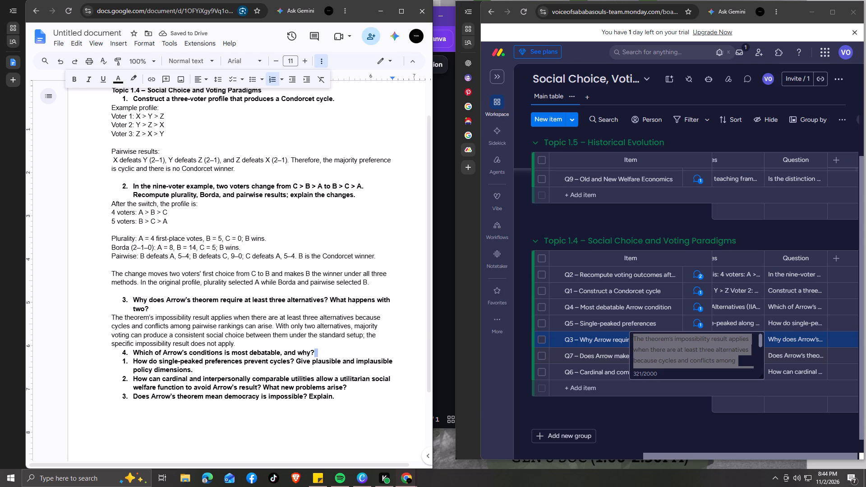
key("Return")
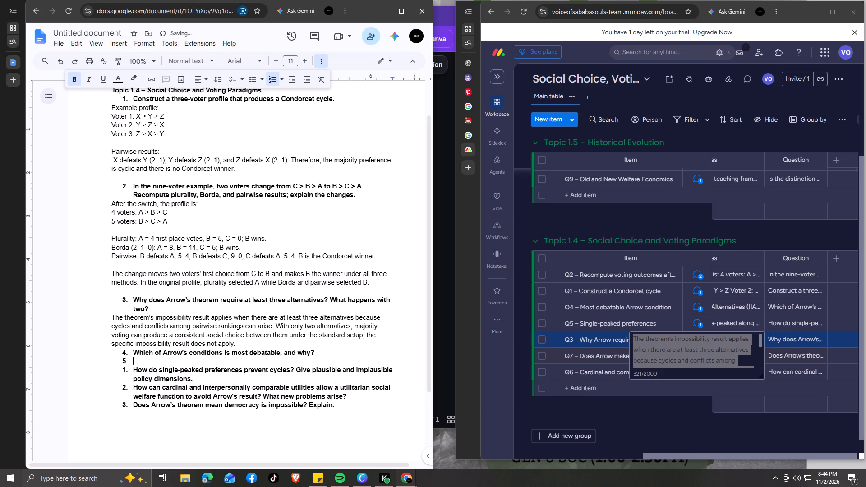
left_click_drag(131, 371, 119, 372)
key("BackSpace")
key("BackSpace")
key("BackSpace")
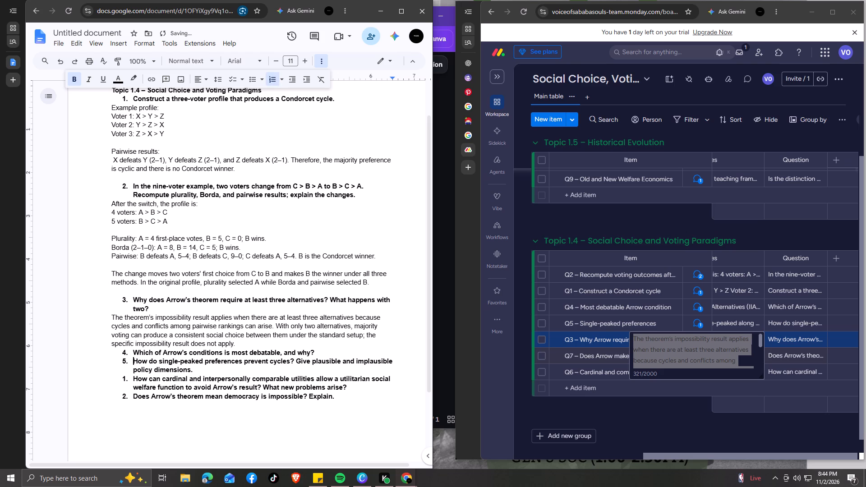
Join the "How can cardinal and interpersonally comparable utilities" question to the preceding list as item 6.
left_click(133, 379)
key("BackSpace")
key("BackSpace")
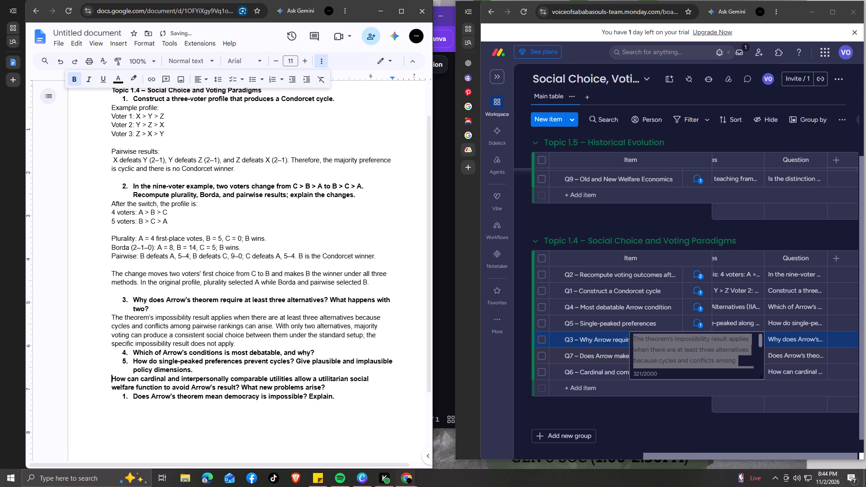
key("BackSpace")
key("Return")
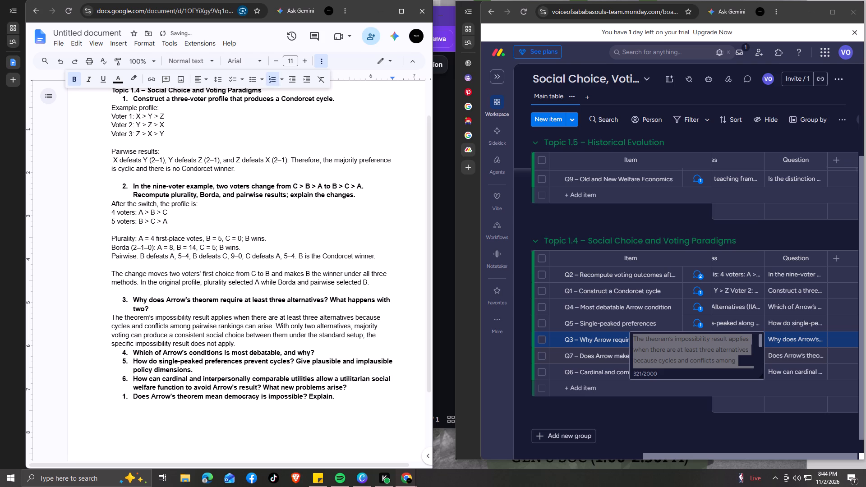
Join the "Does Arrow's theorem mean democracy is impossible?" question to the preceding list as item 7.
left_click(134, 395)
key("BackSpace")
key("BackSpace")
key("BackSpace")
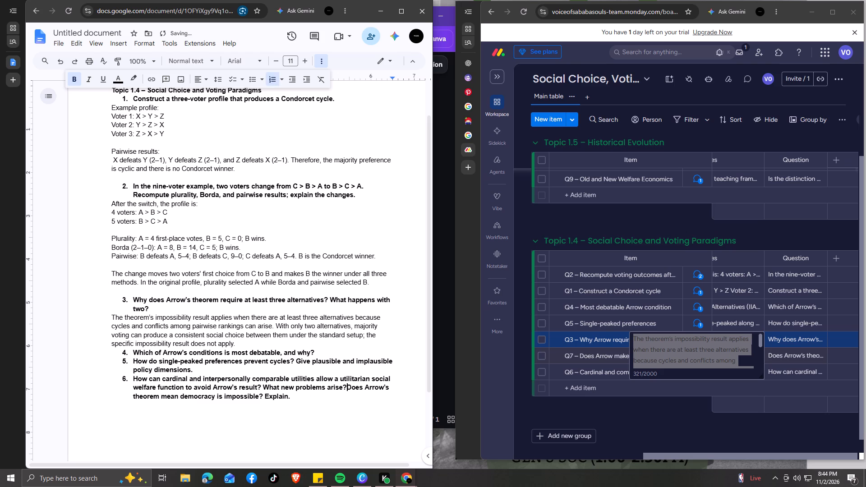
key("Return")
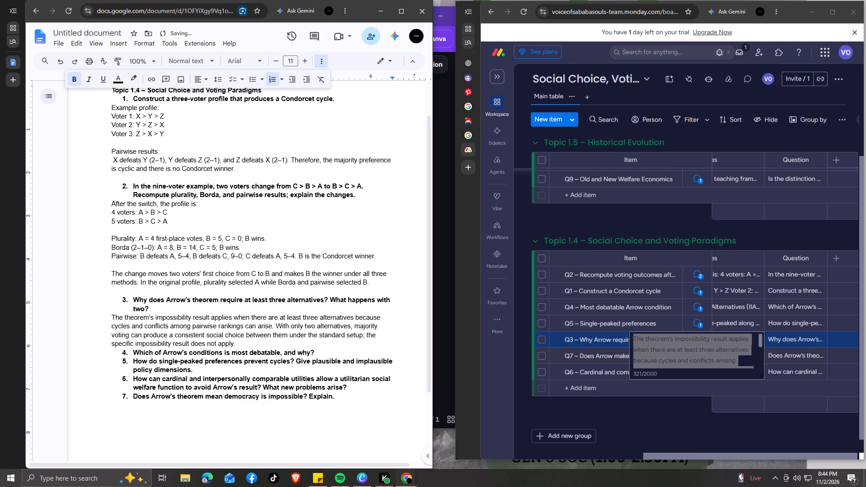
Copy the full Q4 answer from the monday.com board and paste it unbolded on an unnumbered line under question 4 in the document.
left_click(340, 352)
key("Return")
key("BackSpace")
key("BackSpace")
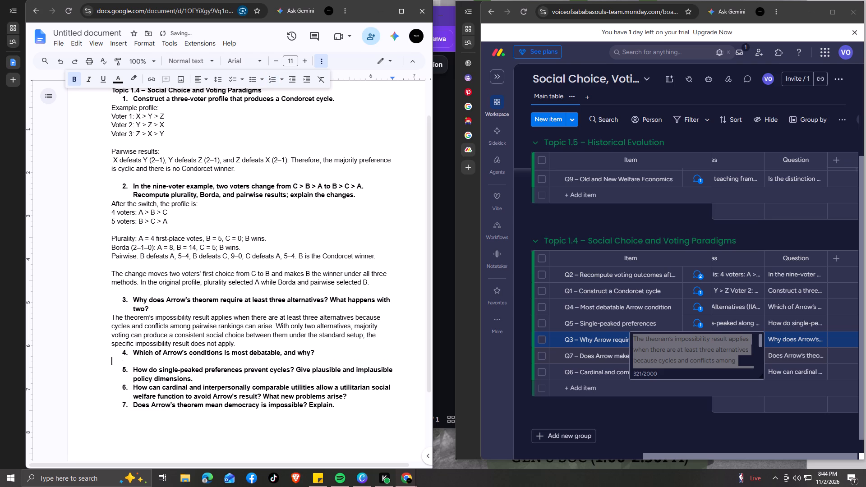
left_click(730, 308)
left_click(730, 307)
triple_click(667, 309)
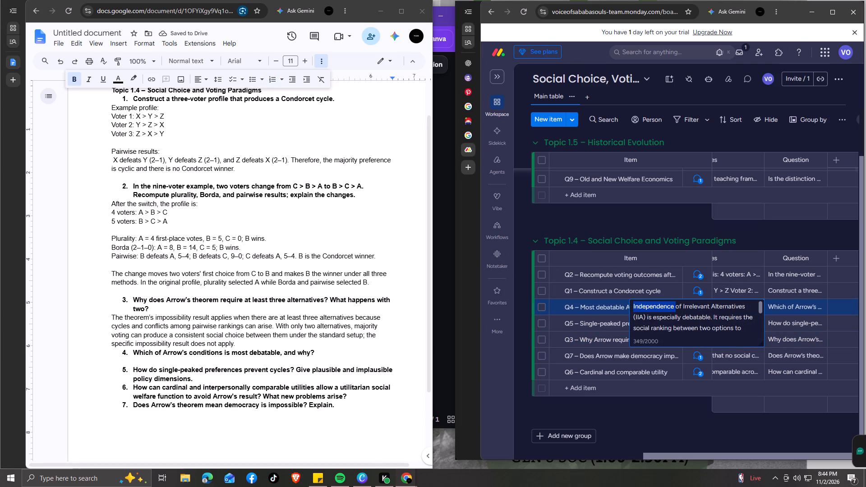
key("ctrl+c")
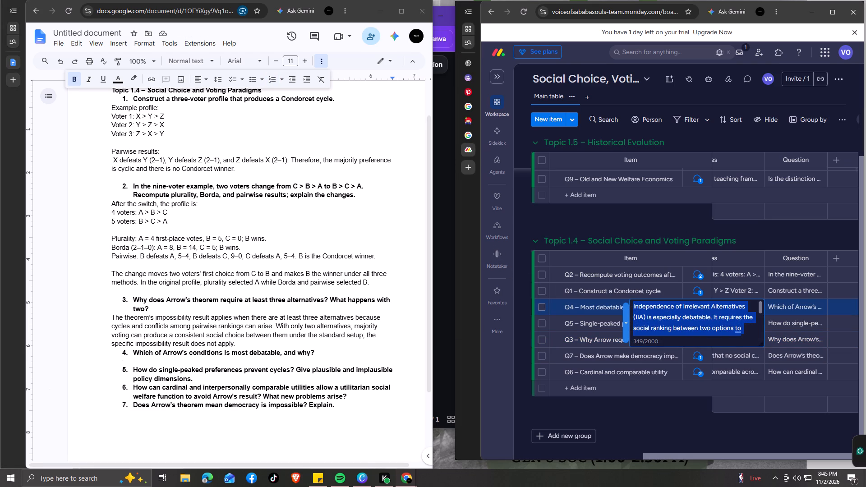
left_click(129, 362)
key("ctrl+v")
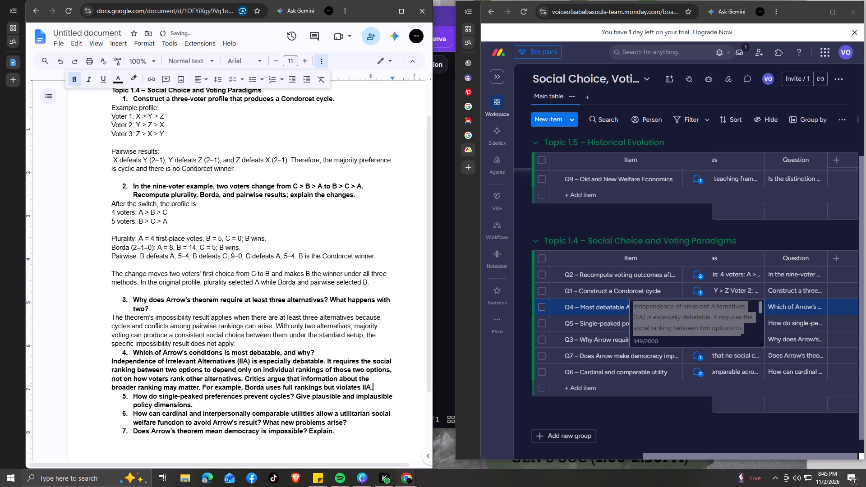
left_click(54, 65)
key("ctrl+b")
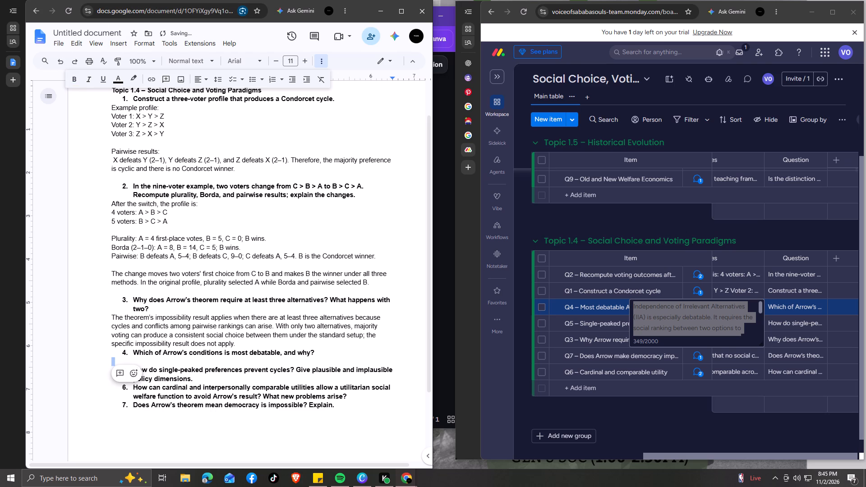
key("ctrl+v")
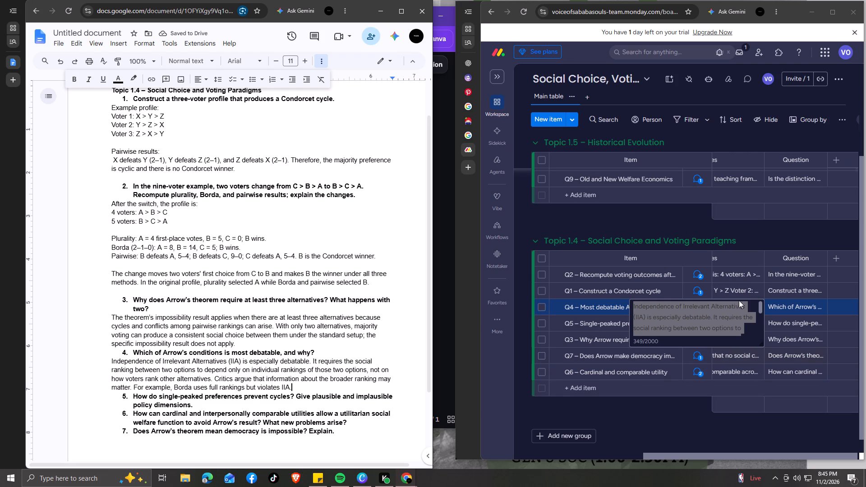
left_click(819, 239)
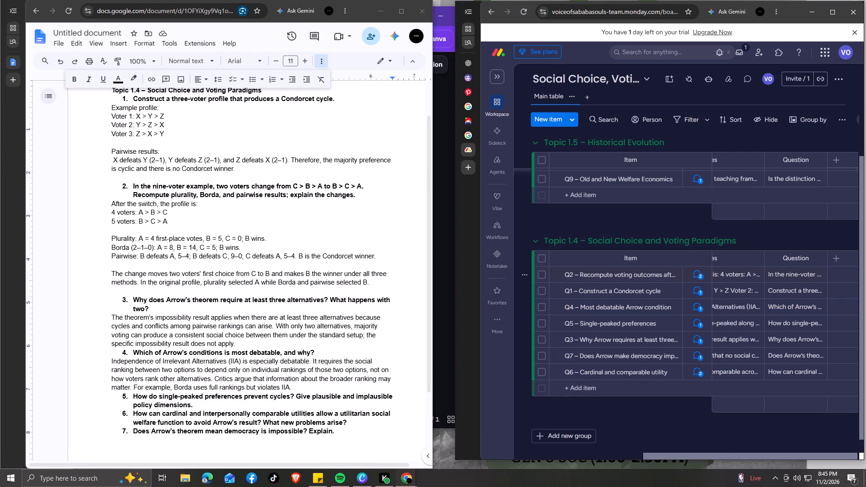
Copy the Q5 single-peaked preferences answer from the board and paste it as non-bold, unnumbered text under question 5 in the document.
left_click(734, 320)
triple_click(734, 320)
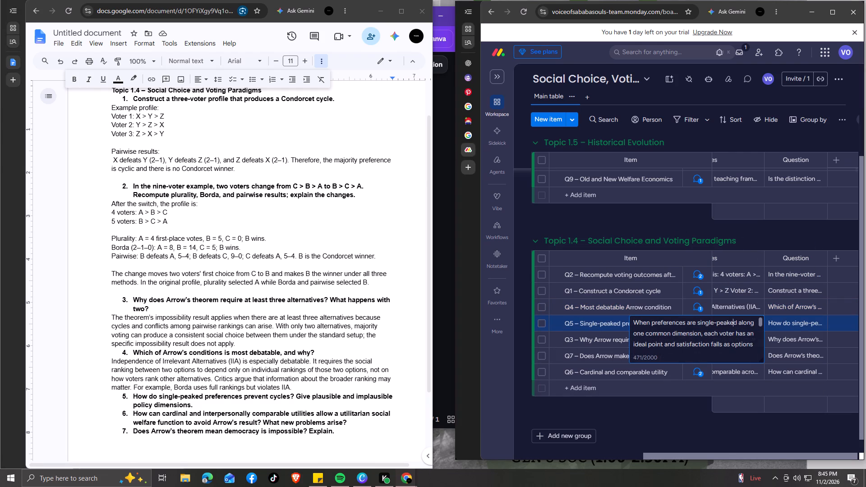
key("ctrl+c")
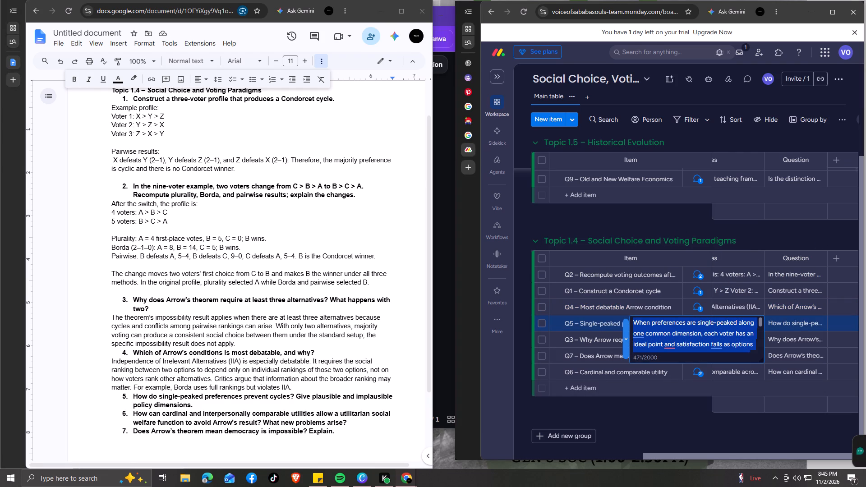
left_click(253, 404)
key("Return")
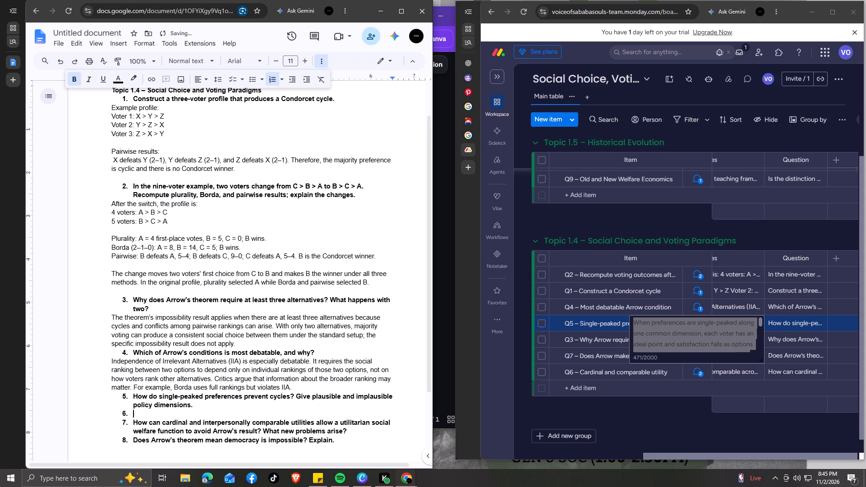
key("ctrl+b")
key("BackSpace")
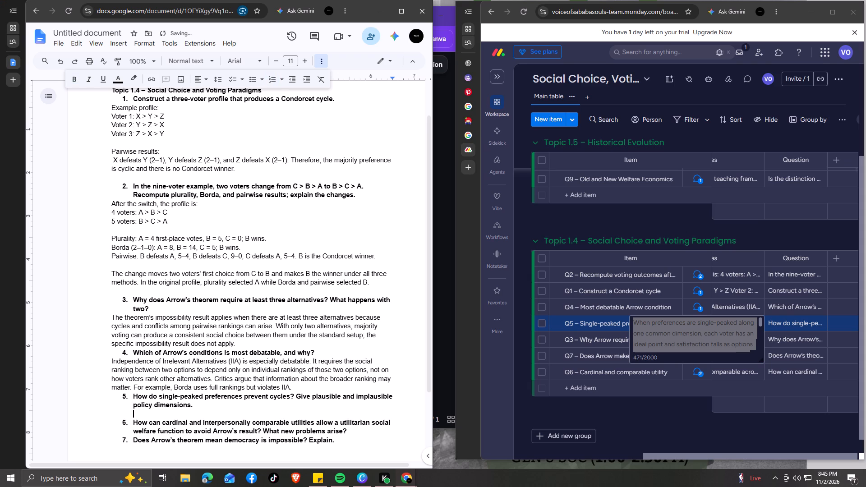
key("BackSpace")
key("ctrl+v")
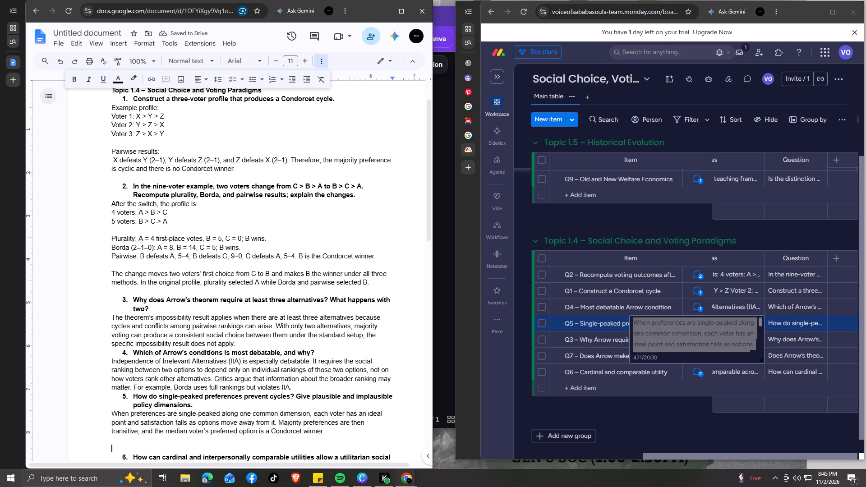
Insert a blank line after the answer to question 3 and another after the answer to question 4.
left_click(293, 348)
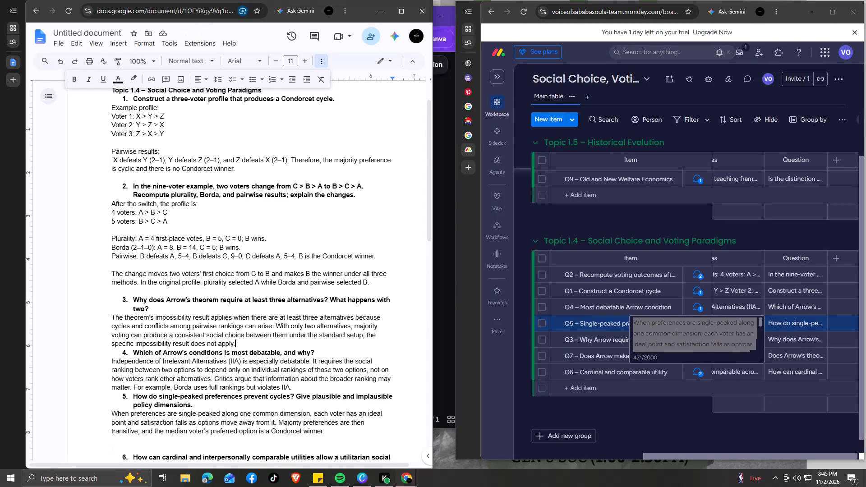
key("Return")
left_click(320, 394)
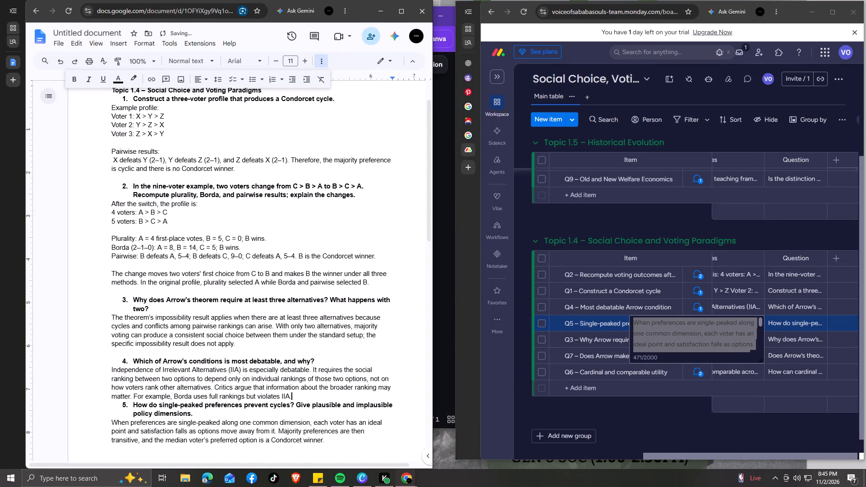
key("Return")
Copy the Q6 cardinal utility answer from the board, paste it non-bold and unnumbered under question 6, and add a blank line after it.
scroll(316, 388, "down", 2)
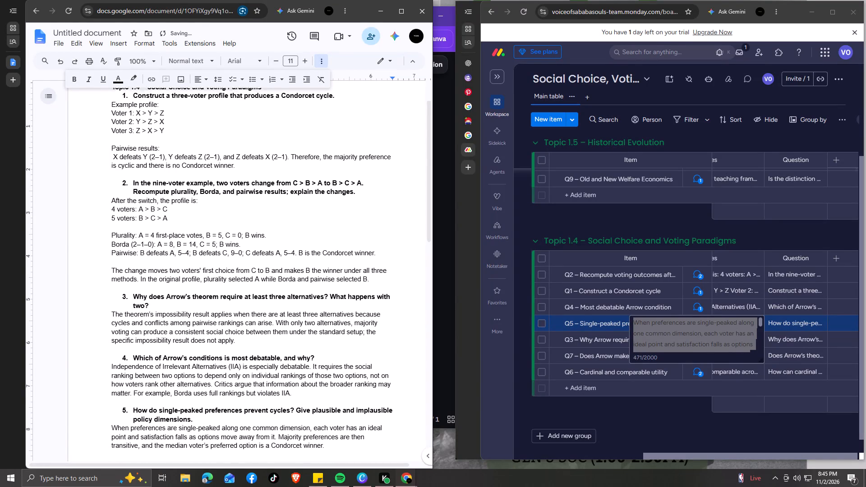
scroll(316, 388, "down", 3)
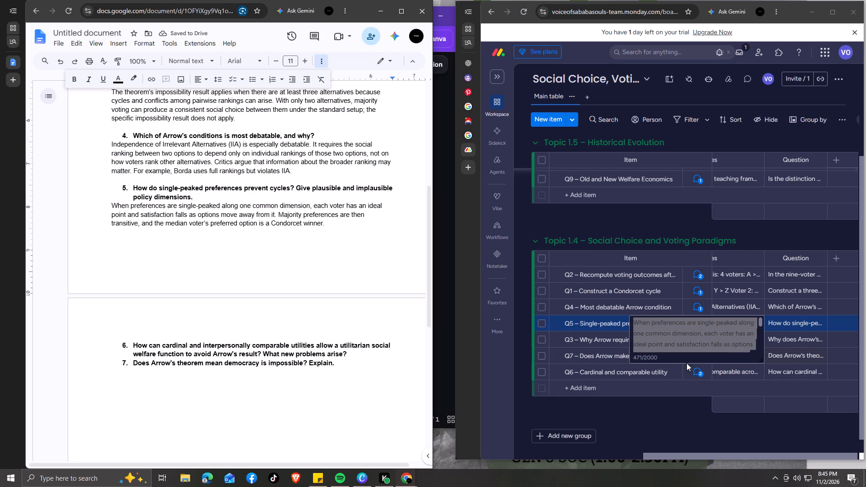
left_click(739, 374)
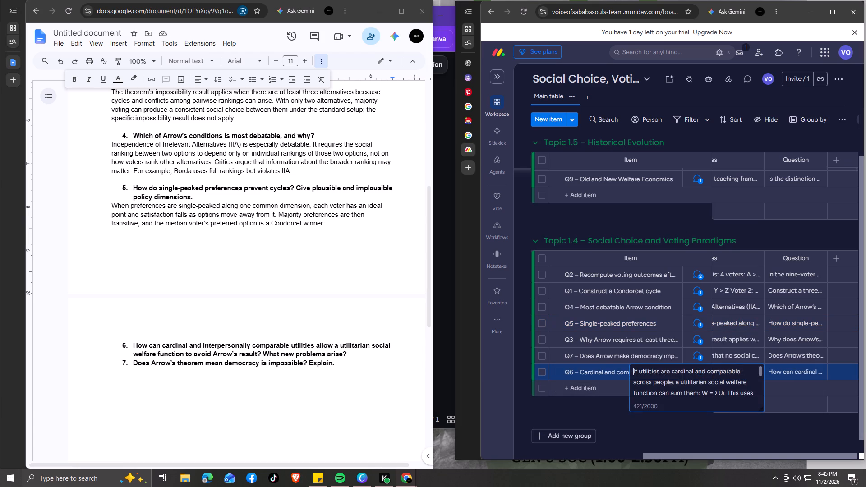
double_click(736, 374)
left_click(736, 374)
key("ctrl+c")
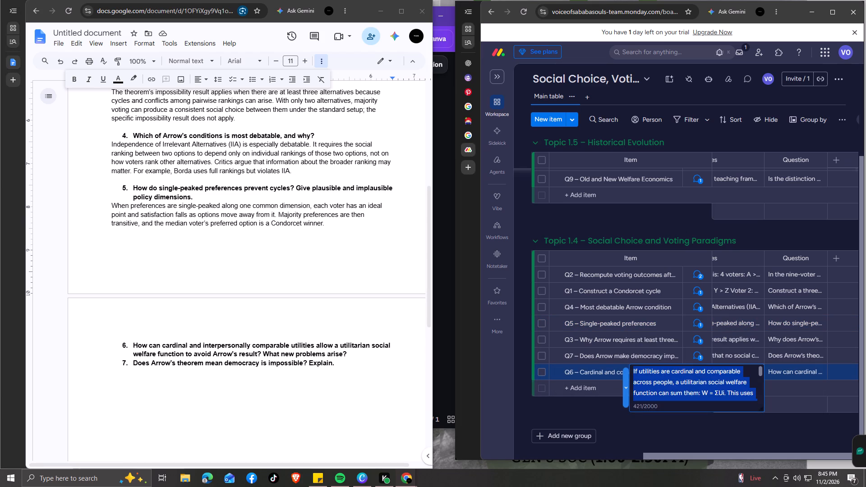
left_click(364, 352)
key("Return")
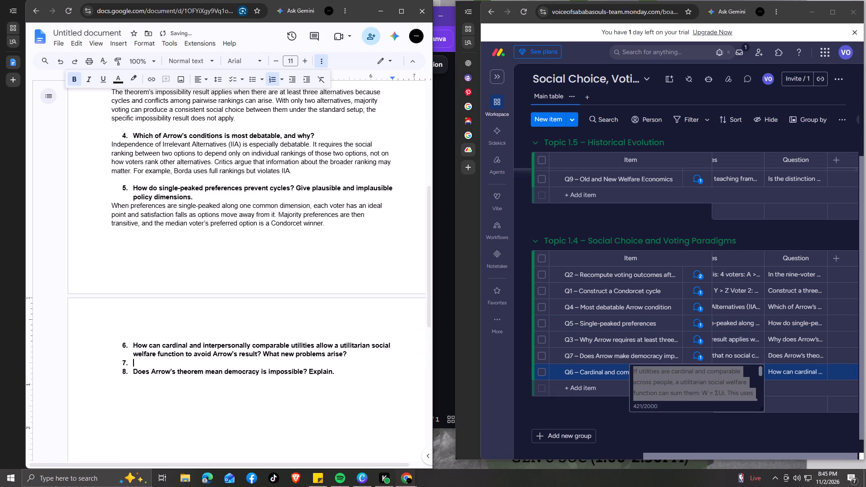
key("BackSpace")
key("BackSpace")
key("ctrl+v")
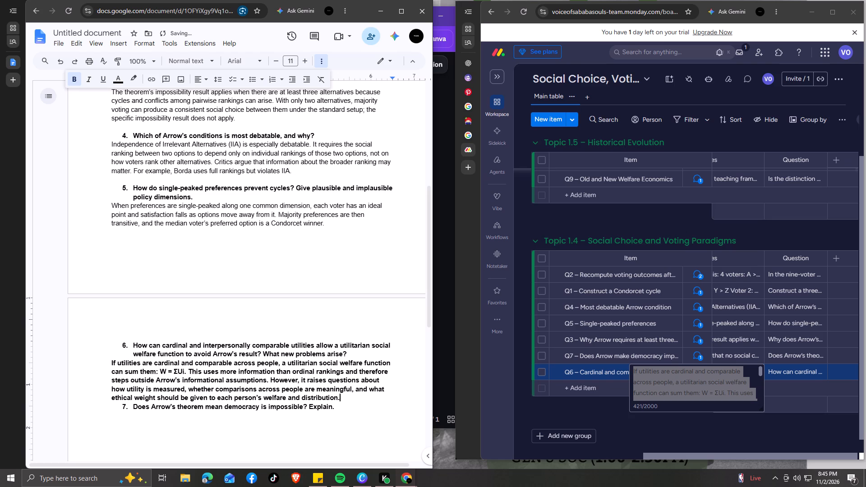
key("BackSpace")
key("ctrl+z")
left_click(57, 60)
key("ctrl+b")
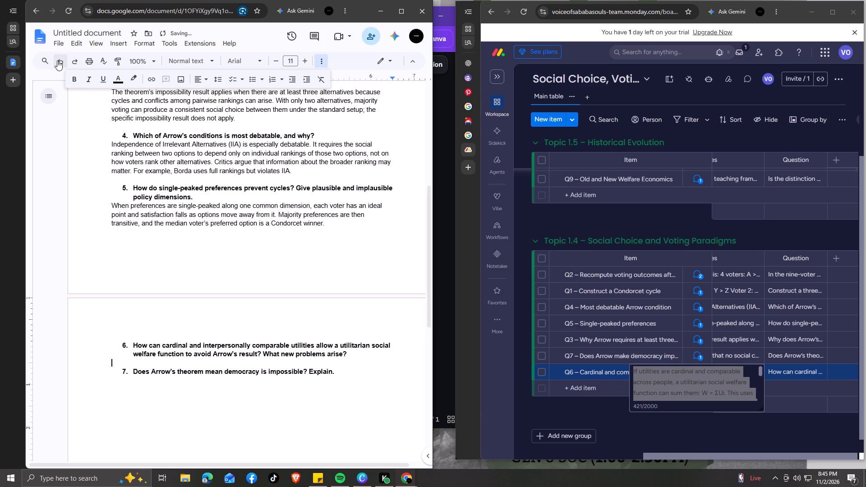
key("ctrl+v")
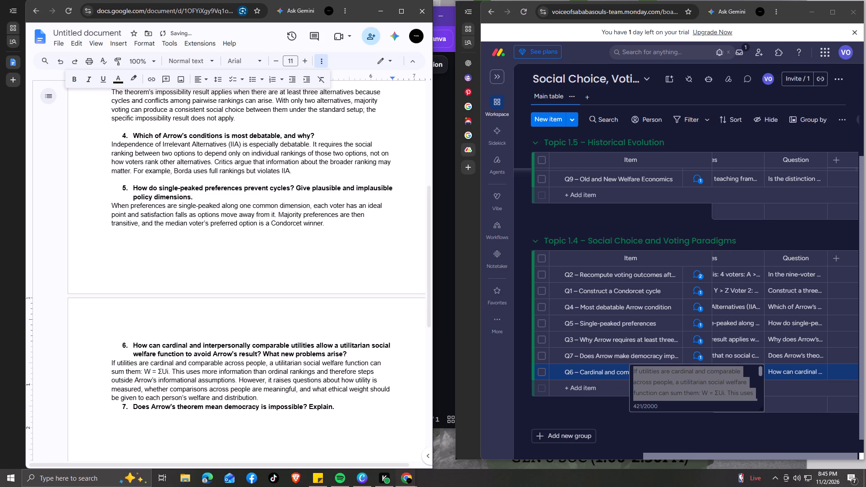
key("Return")
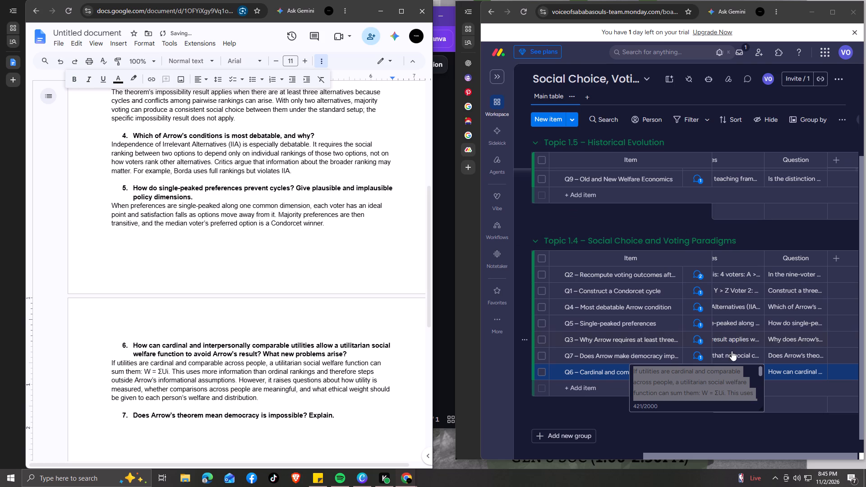
Copy the Q7 answer on Arrow's theorem and democracy from the board and paste it non-bold and unnumbered under question 7.
left_click(733, 353)
triple_click(729, 357)
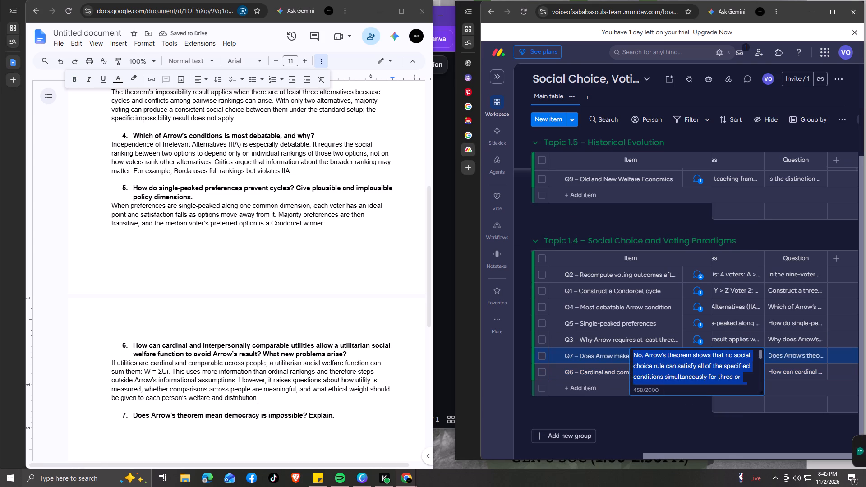
key("ctrl+c")
left_click(352, 415)
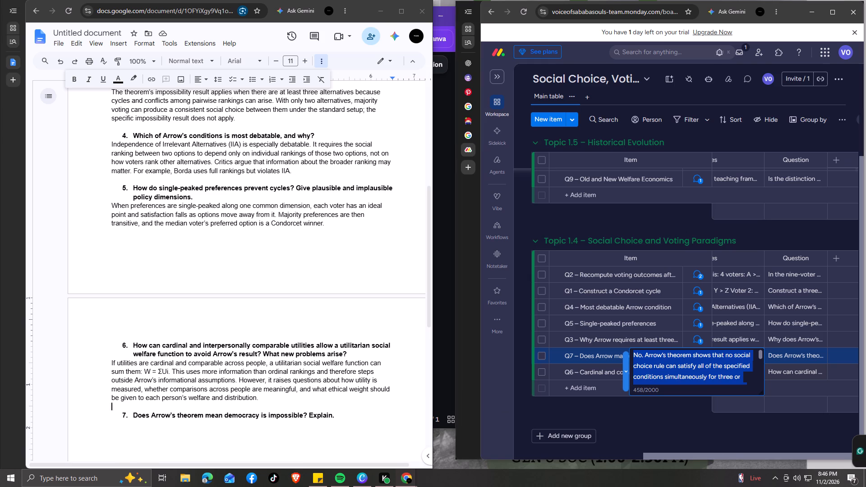
key("Return")
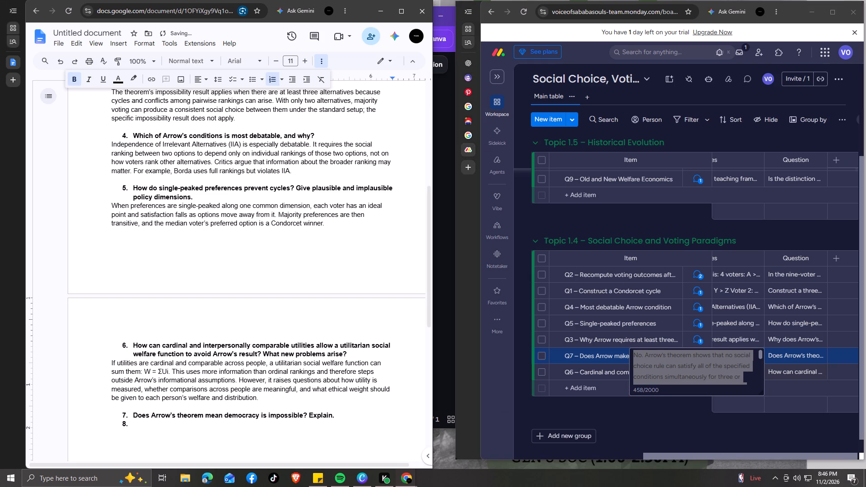
key("BackSpace")
key("BackSpace")
key("ctrl+v")
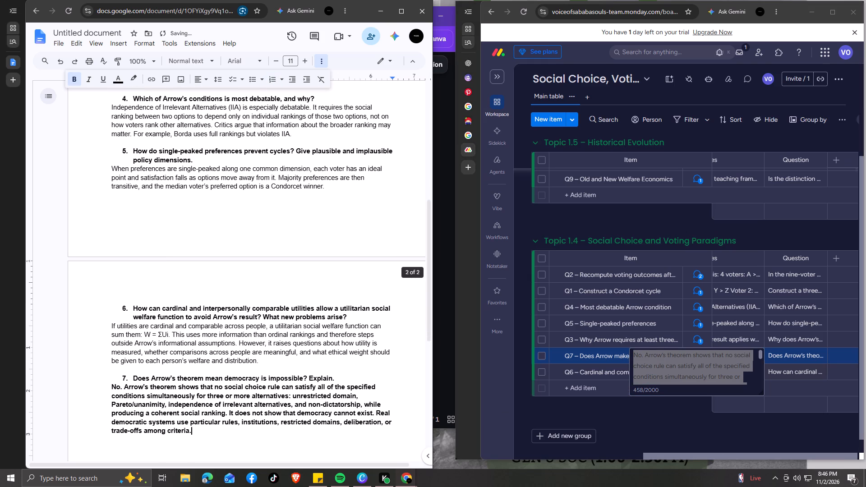
left_click(60, 60)
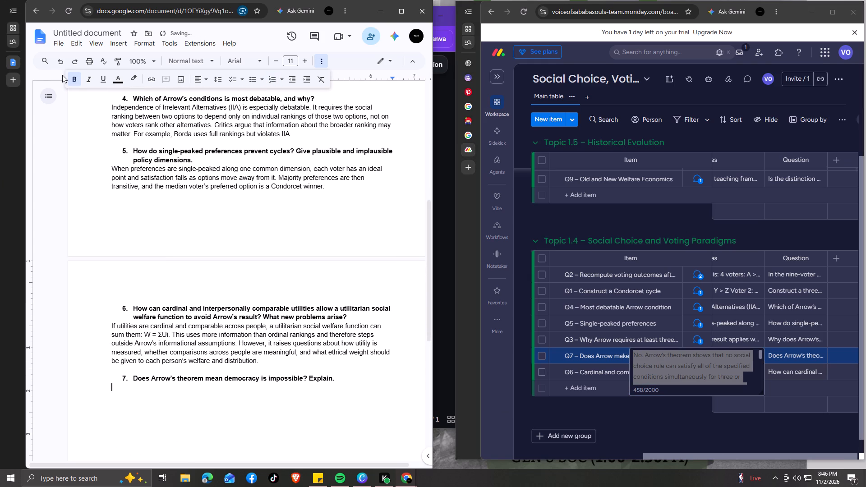
key("ctrl+b")
key("ctrl+v")
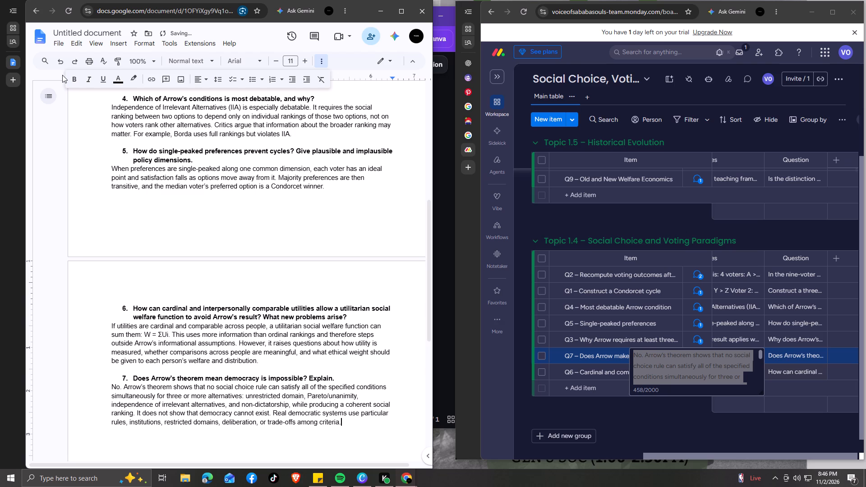
Add two line breaks after the answer to question 7 at the end of the document.
scroll(79, 151, "down", 2)
key("Return")
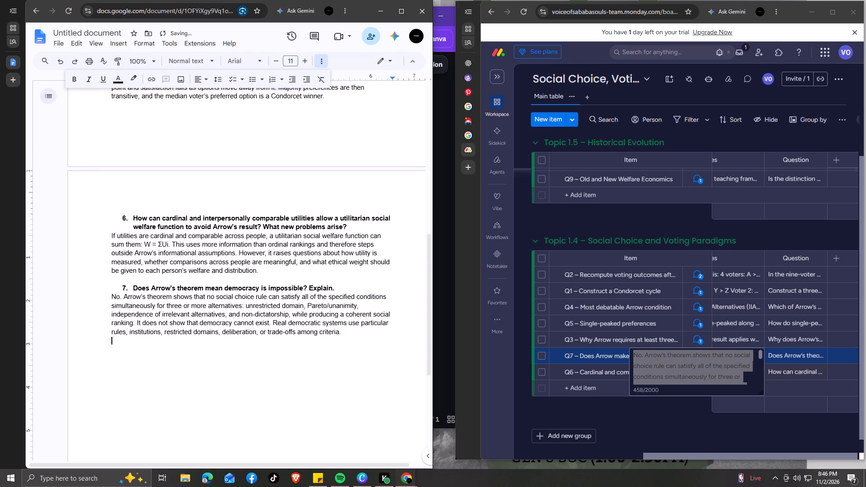
key("Return")
Copy the heading "Topic 1.5 – Historical Evolution" from the board, paste it unnumbered below the question 7 answer, and leave a blank line after it.
scroll(666, 200, "up", 2)
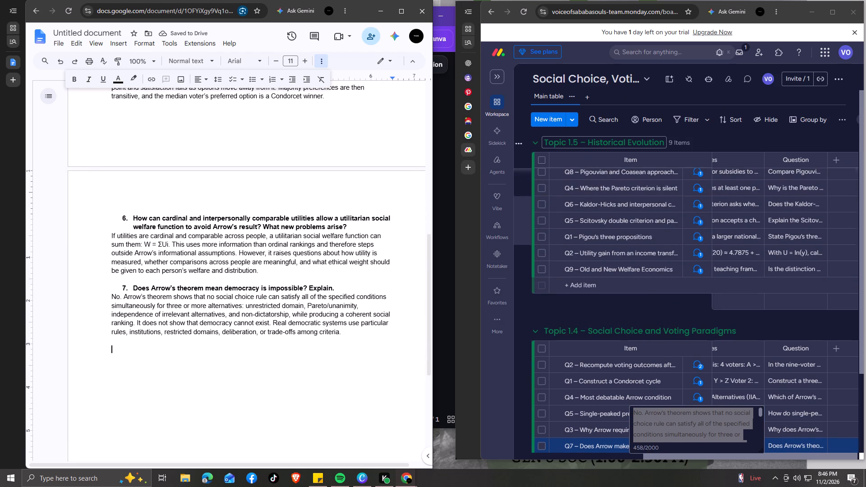
left_click(590, 142)
left_click(590, 142)
left_click(590, 142)
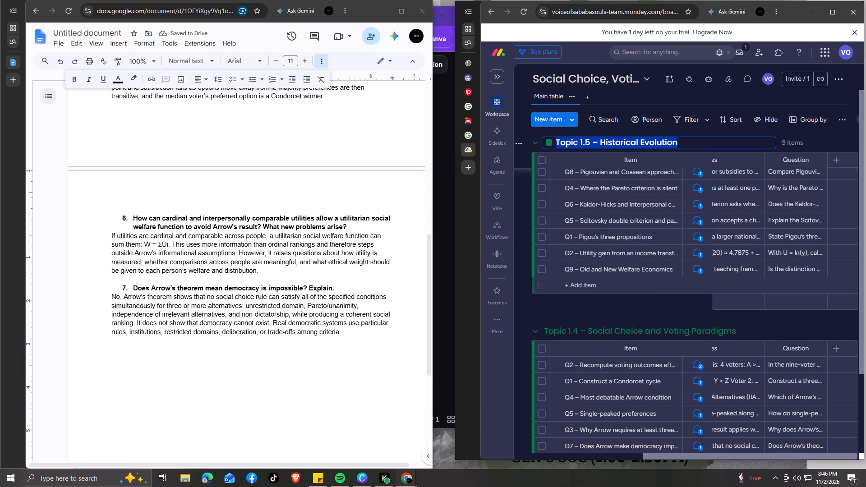
key("ctrl+c")
left_click(123, 370)
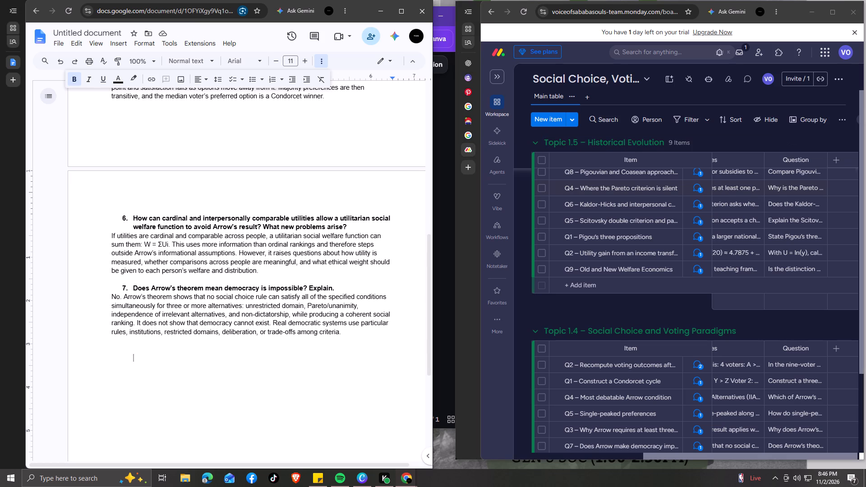
left_click(122, 364)
left_click(107, 361)
key("BackSpace")
key("ctrl+v")
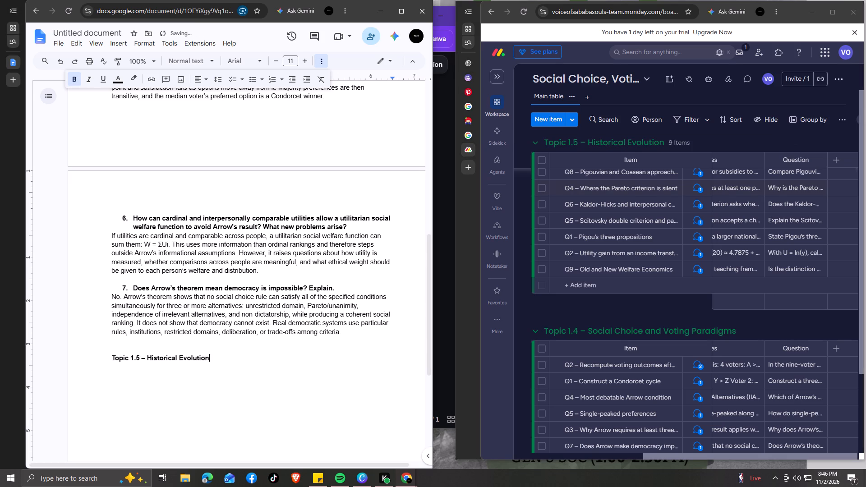
key("Return")
key("Return")
Start a numbered list under the Topic 1.5 heading, copy the Q1 question on Pigou's three propositions into item 1, and open item 2.
key("1")
type(".")
key("space")
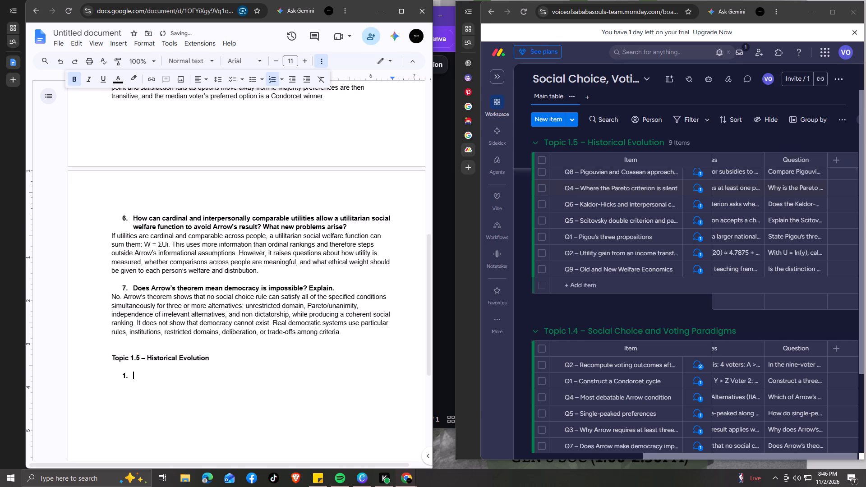
scroll(645, 260, "up", 2)
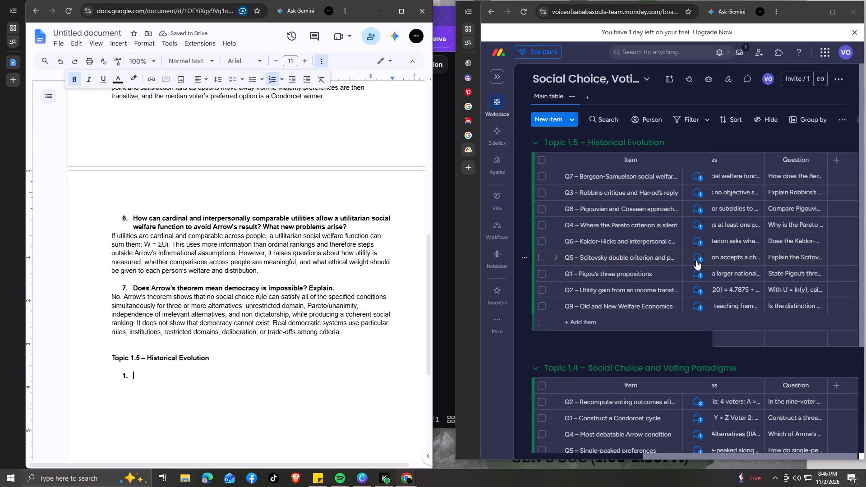
scroll(320, 393, "up", 4)
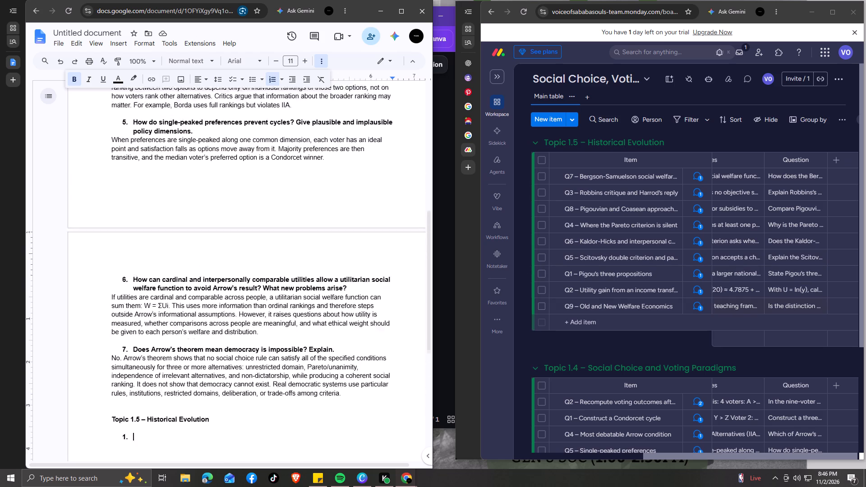
scroll(320, 393, "up", 12)
scroll(318, 386, "down", 14)
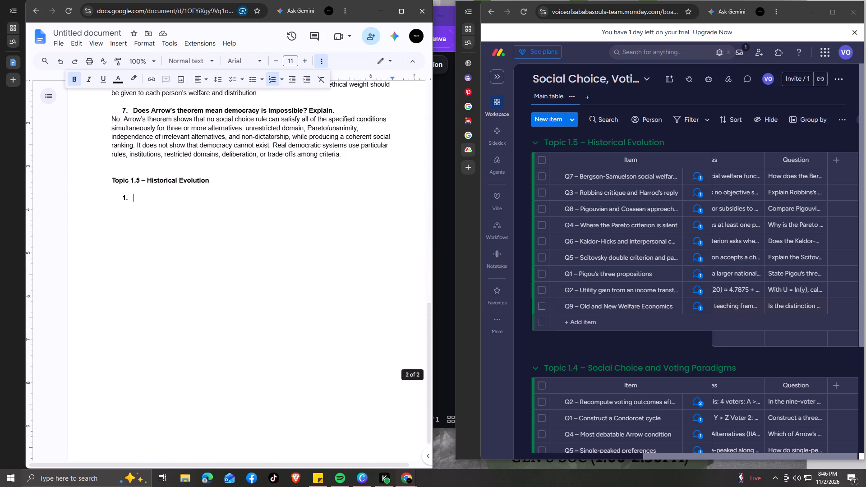
scroll(318, 386, "down", 2)
scroll(318, 385, "up", 3)
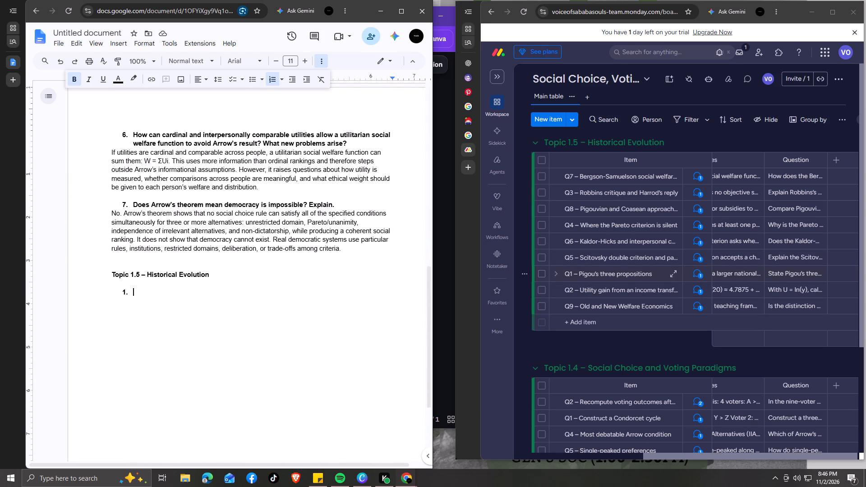
left_click(791, 273)
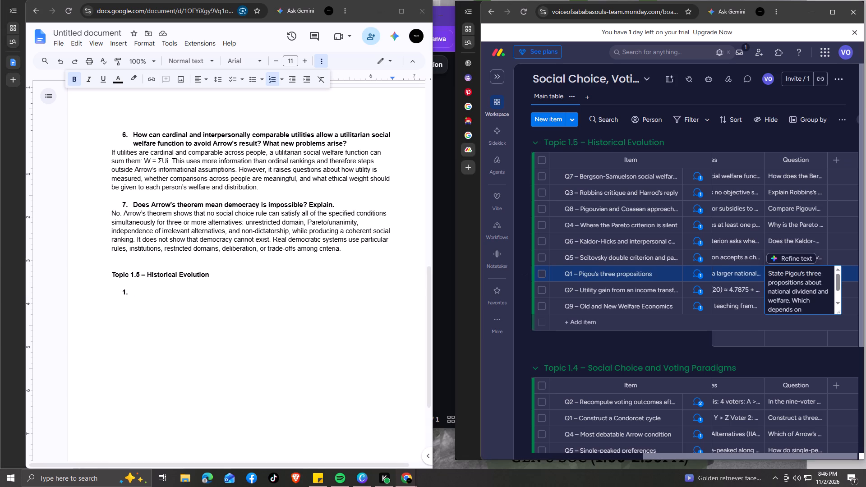
triple_click(791, 273)
key("ctrl+c")
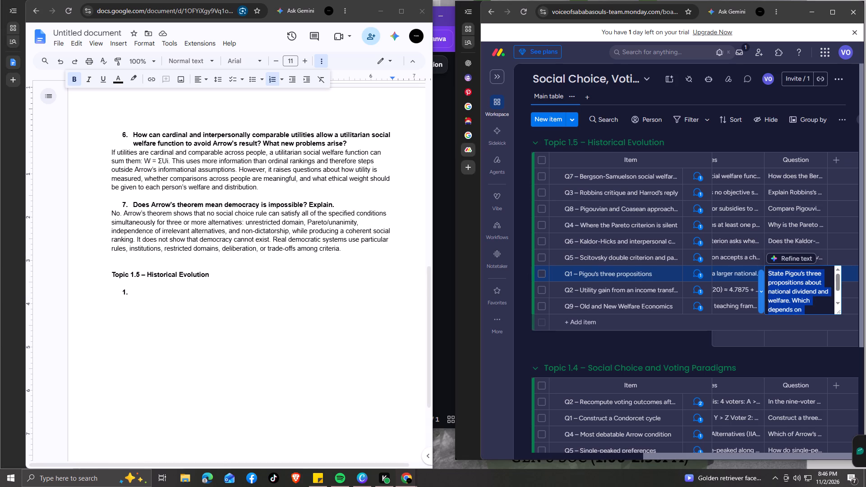
left_click(221, 306)
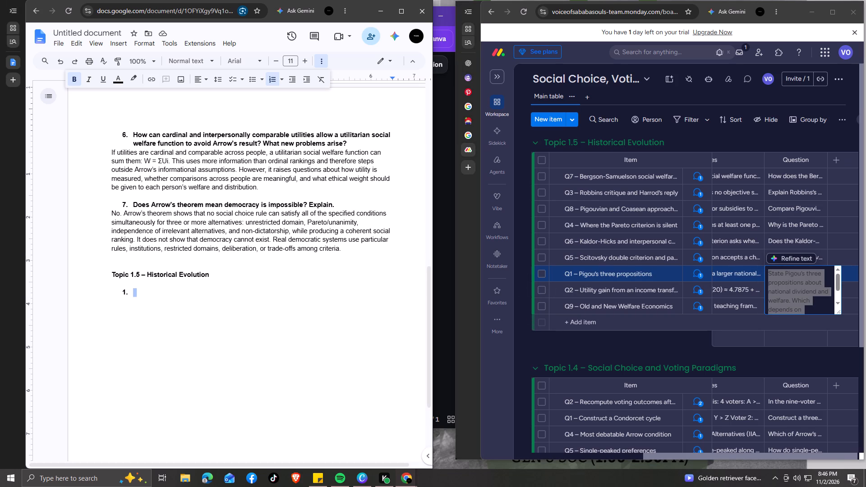
key("ctrl+v")
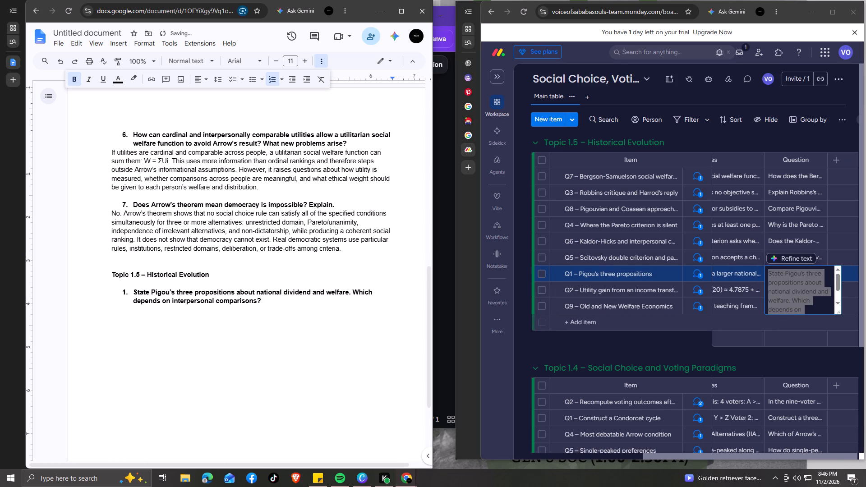
key("Return")
Copy the Topic 1.5 Q2 question on the utility change from an income transfer into item 2 and open item 3.
left_click(747, 289)
double_click(802, 291)
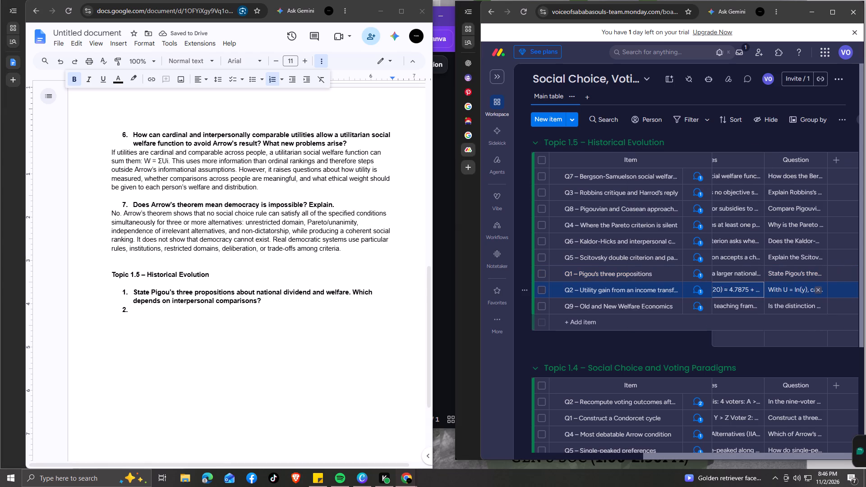
triple_click(802, 291)
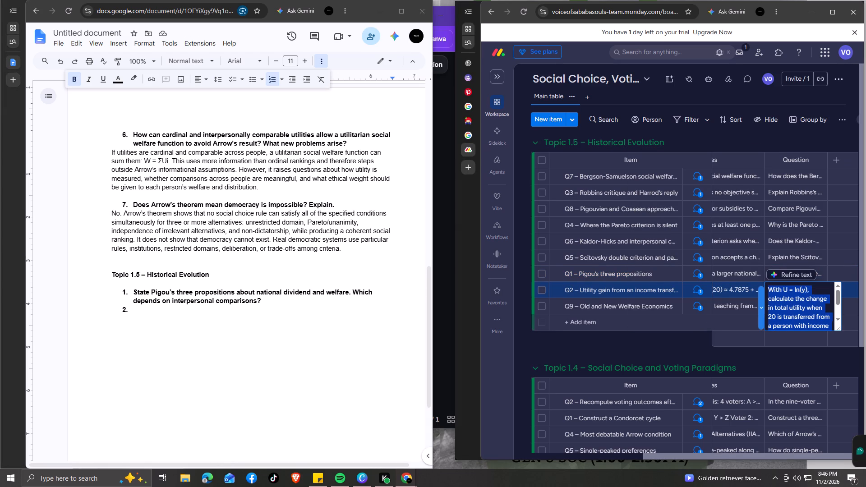
key("ctrl+c")
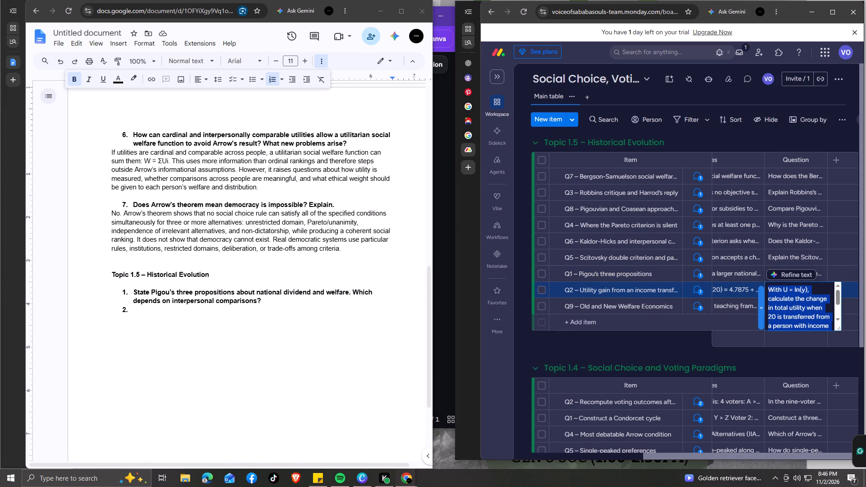
left_click(180, 317)
key("ctrl+v")
key("Return")
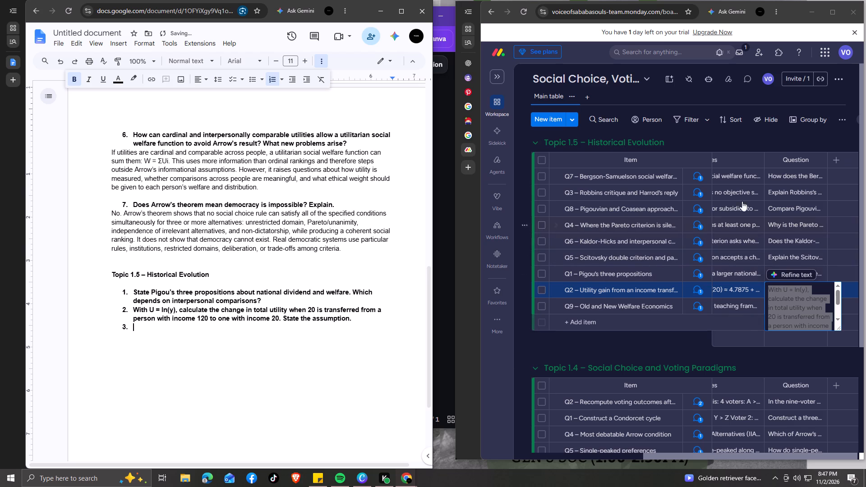
Copy the Topic 1.5 Q3 question on Robbins's critique and Harrod's reply into item 3 and open item 4.
double_click(780, 193)
left_click(779, 193)
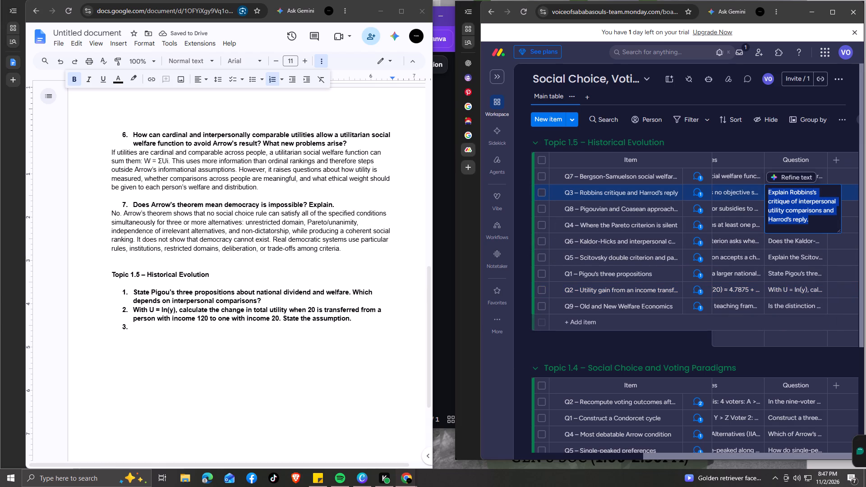
key("ctrl+c")
left_click(175, 333)
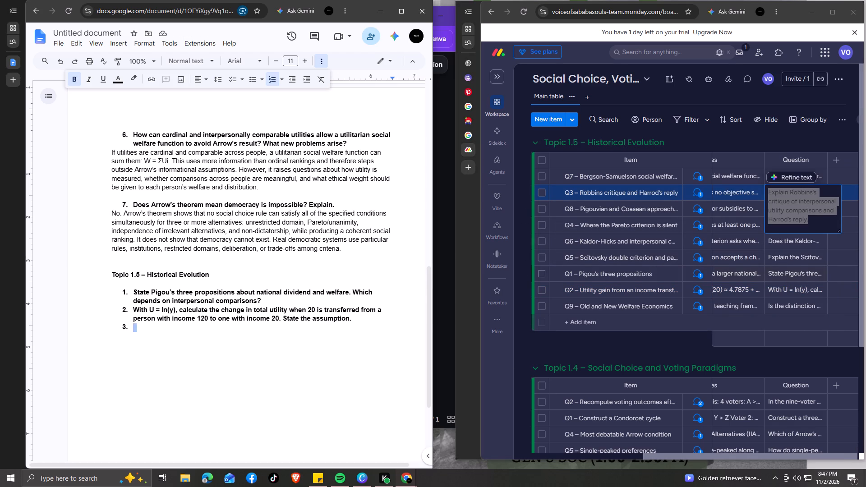
key("ctrl+v")
key("Return")
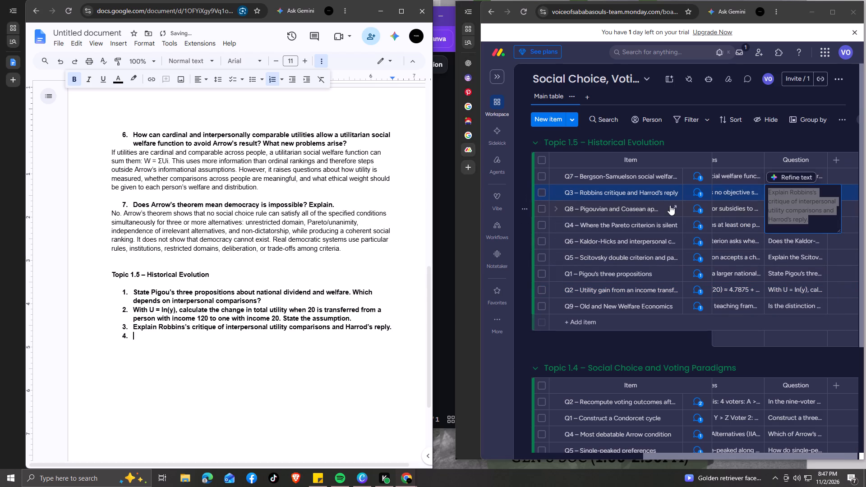
Copy the Topic 1.5 Q4 question on why the Pareto criterion is silent into item 4 and open item 5.
left_click(620, 226)
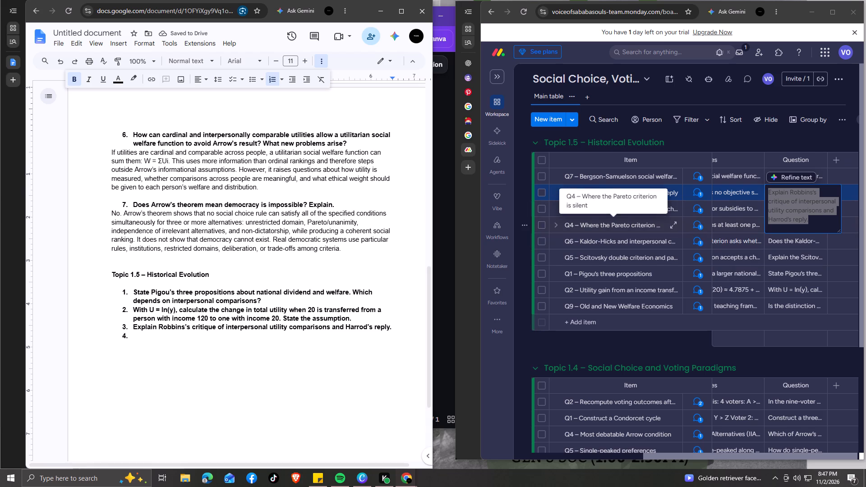
double_click(784, 228)
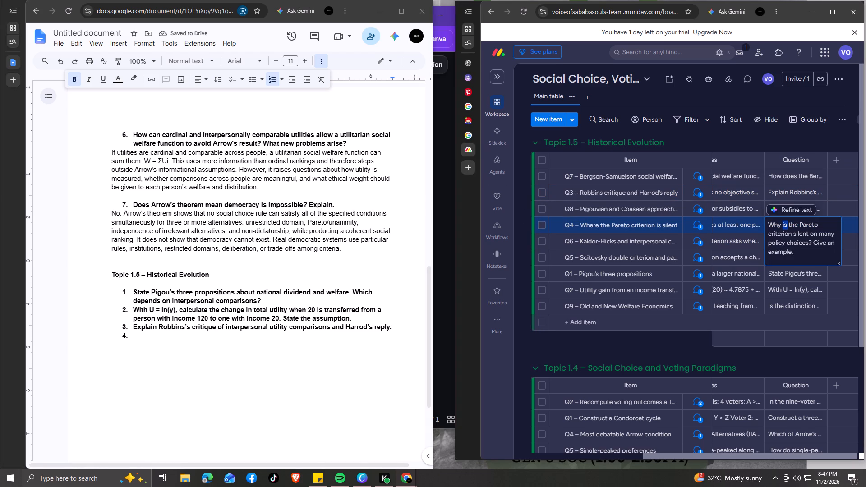
left_click(784, 228)
key("ctrl+c")
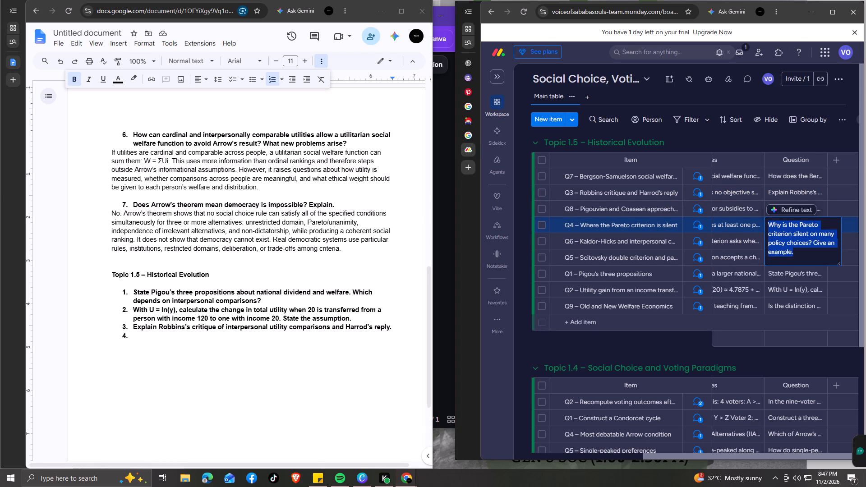
left_click(158, 342)
key("ctrl+v")
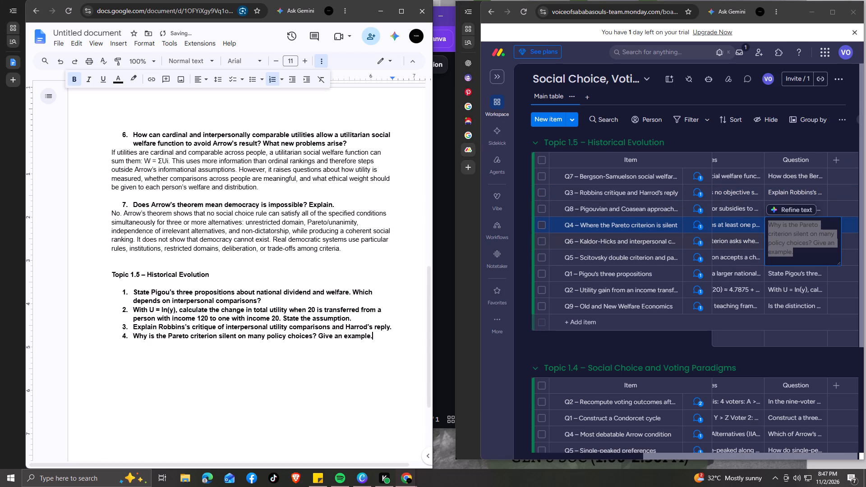
key("Return")
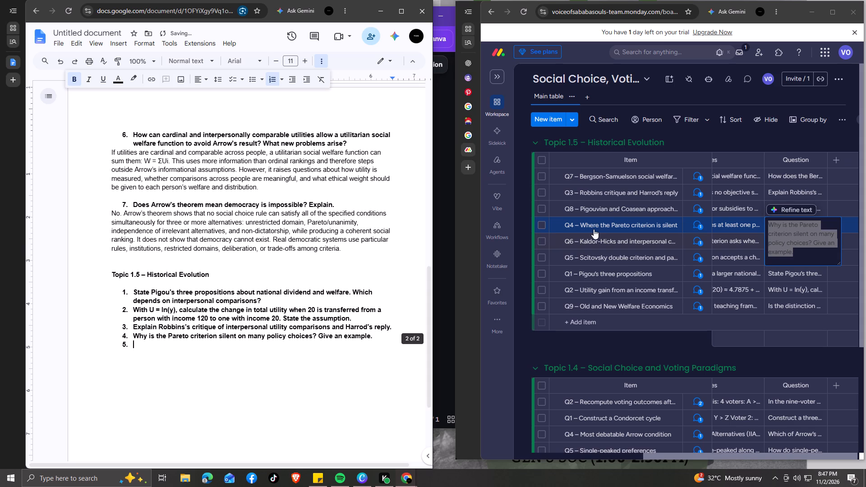
Copy the Topic 1.5 Q5 question on the Scitovsky double criterion and paradox into item 5 and open item 6.
left_click(639, 265)
double_click(786, 256)
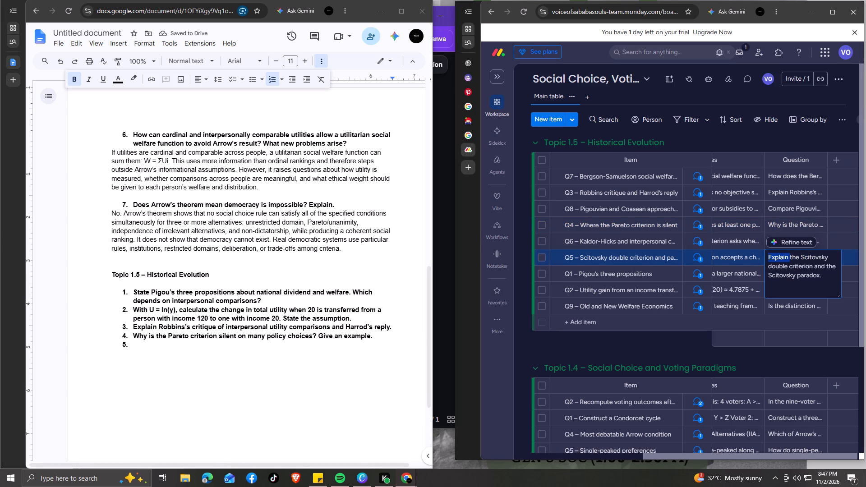
left_click(786, 256)
key("ctrl+c")
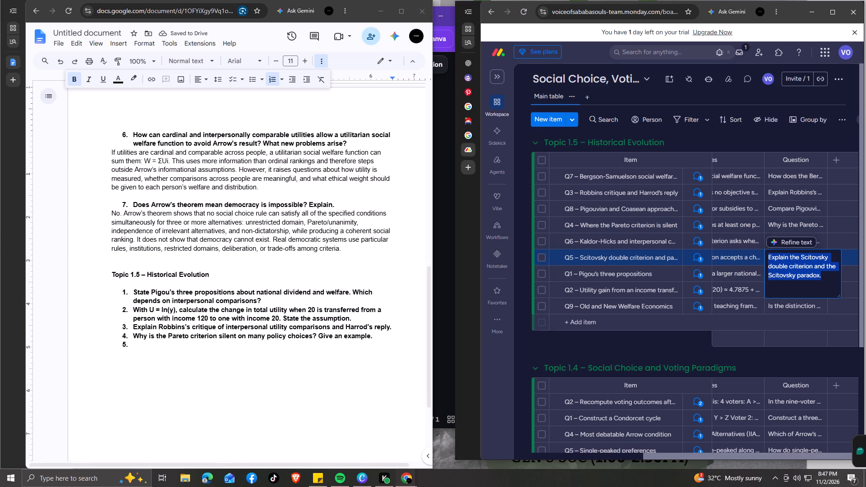
left_click(150, 346)
key("ctrl+v")
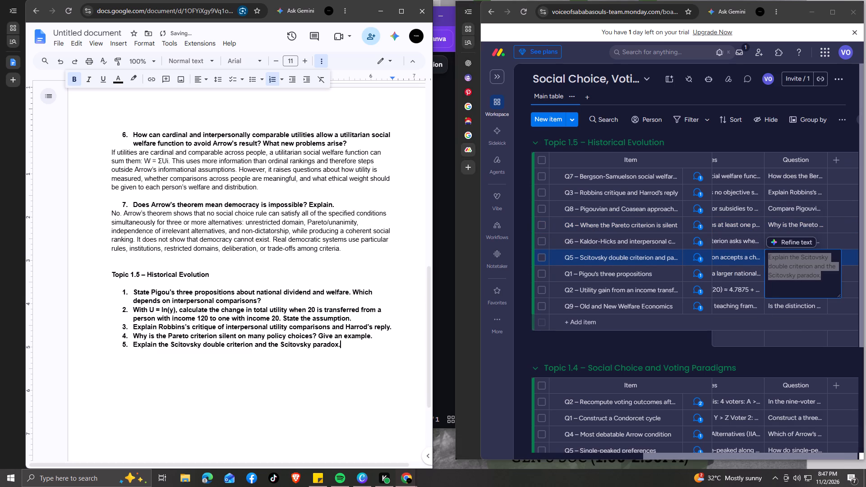
key("Return")
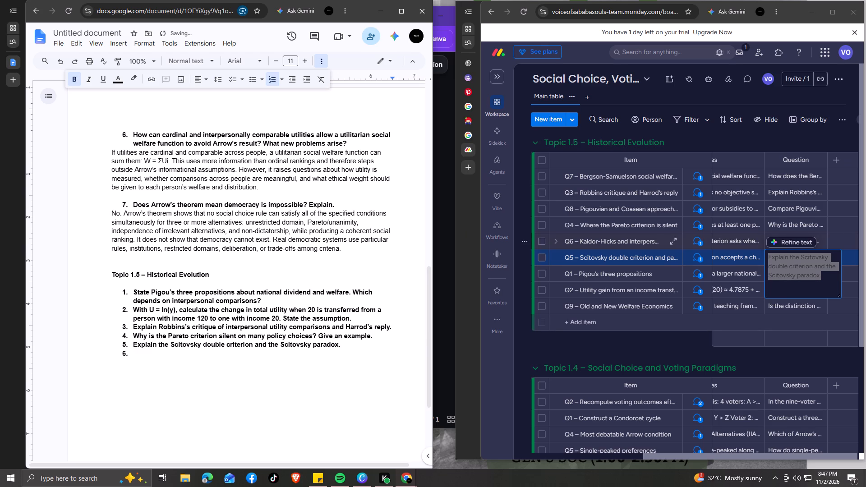
Copy the Topic 1.5 Q6 question on Kaldor-Hicks and interpersonal comparisons from the board into item 6.
left_click(641, 241)
double_click(780, 239)
left_click(780, 239)
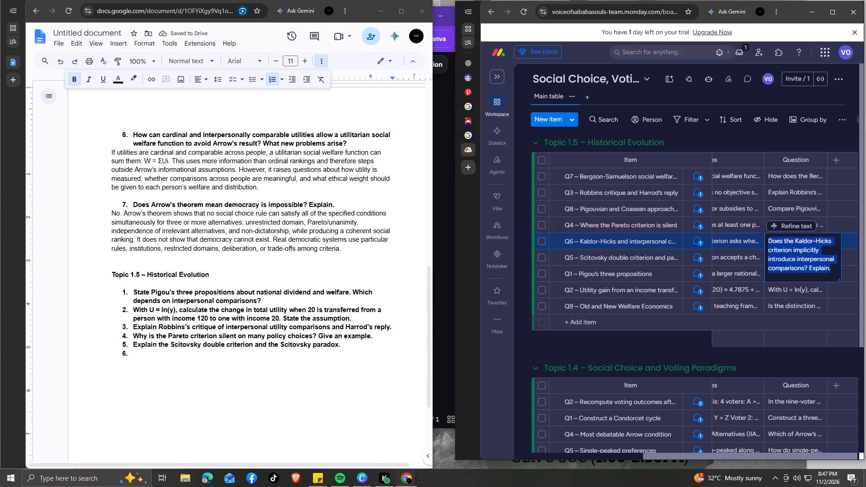
key("ctrl+c")
left_click(262, 358)
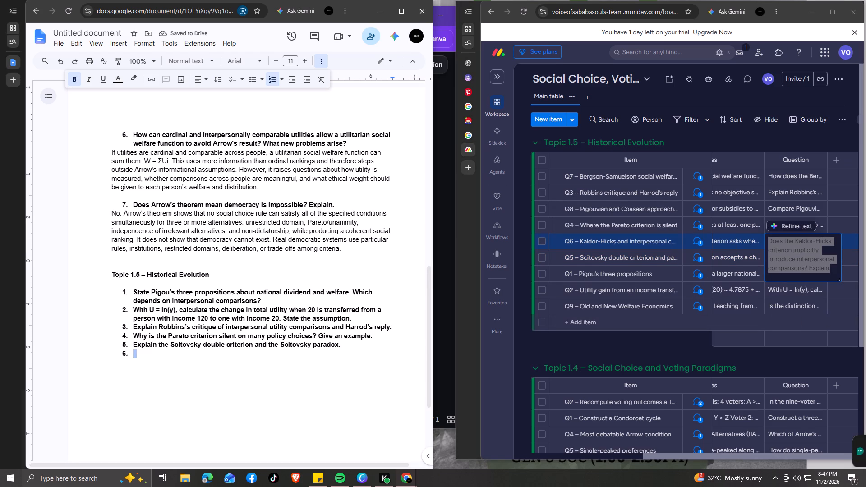
key("ctrl+v")
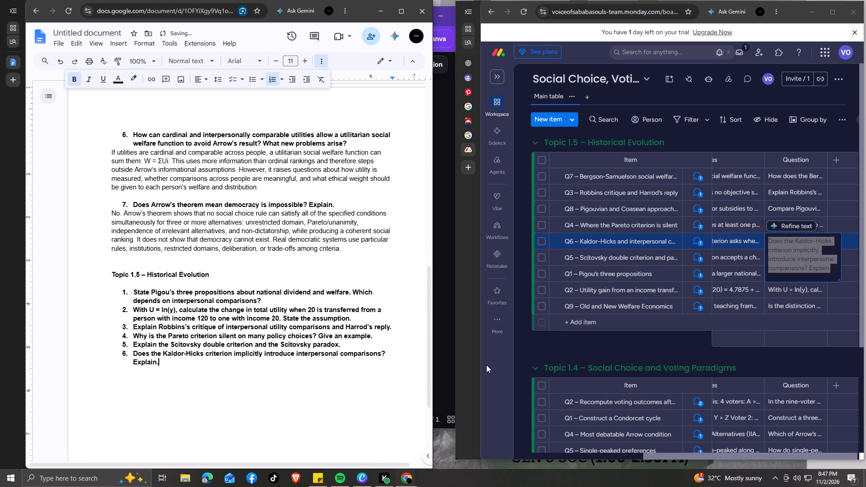
Add item 7 with the Topic 1.5 Q7 question on the Bergson-Samuelson social welfare function and open item 8.
left_click(597, 179)
double_click(785, 174)
left_click(785, 174)
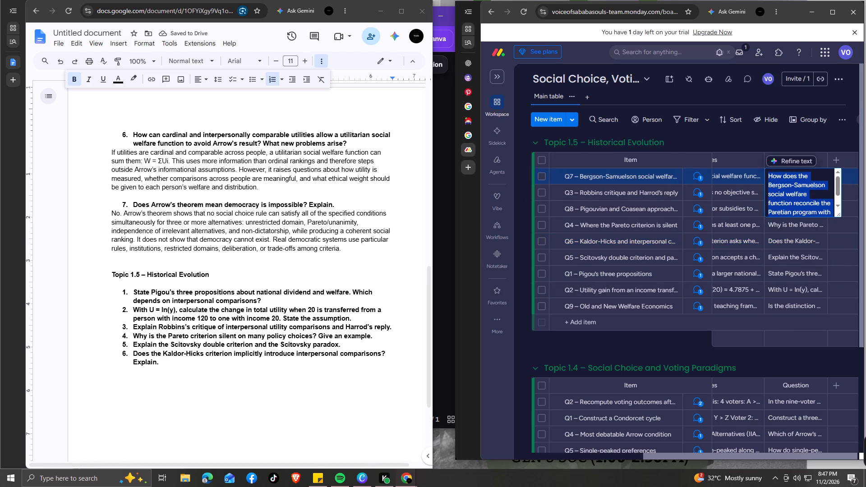
key("ctrl+c")
left_click(178, 367)
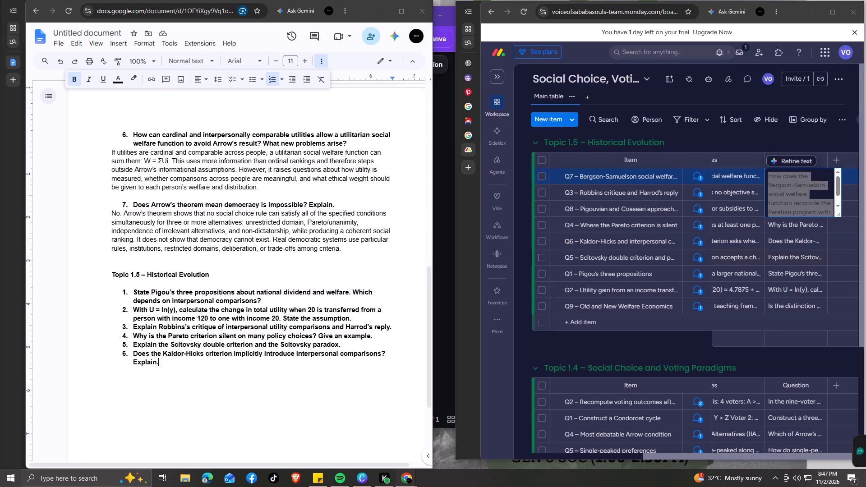
key("Return")
key("ctrl+v")
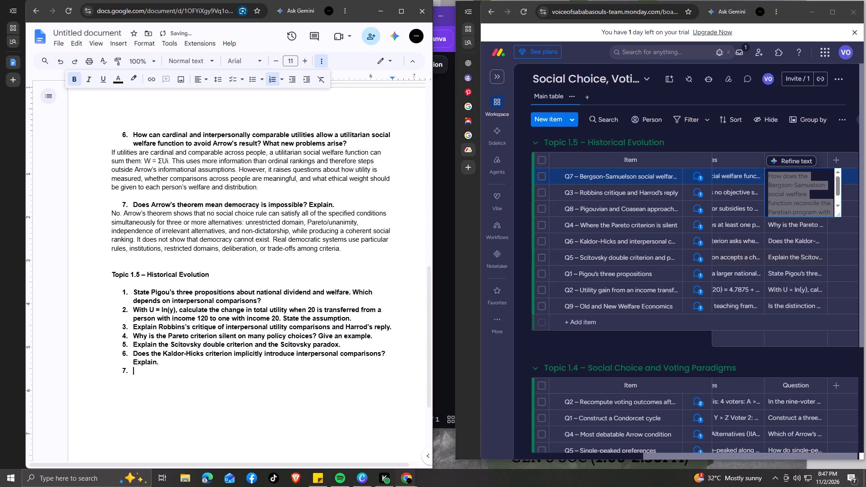
key("Return")
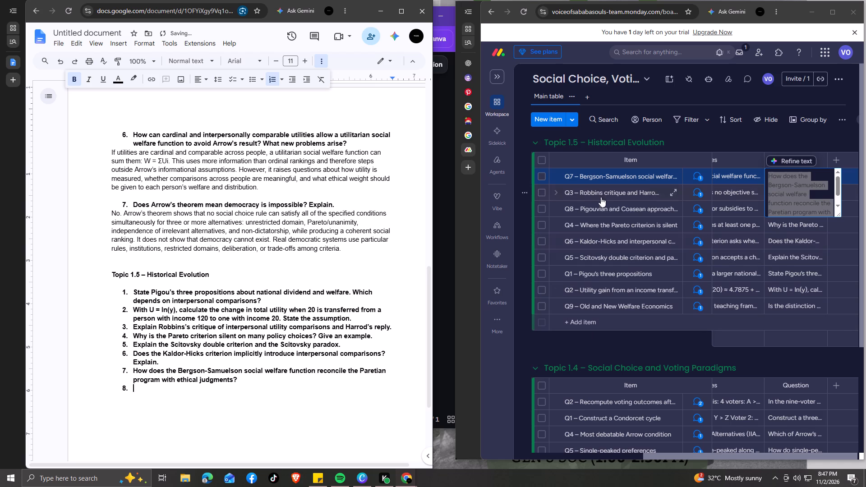
Copy the Topic 1.5 Q8 question comparing Pigouvian and Coasean approaches into item 8 and open item 9.
left_click(603, 209)
double_click(782, 210)
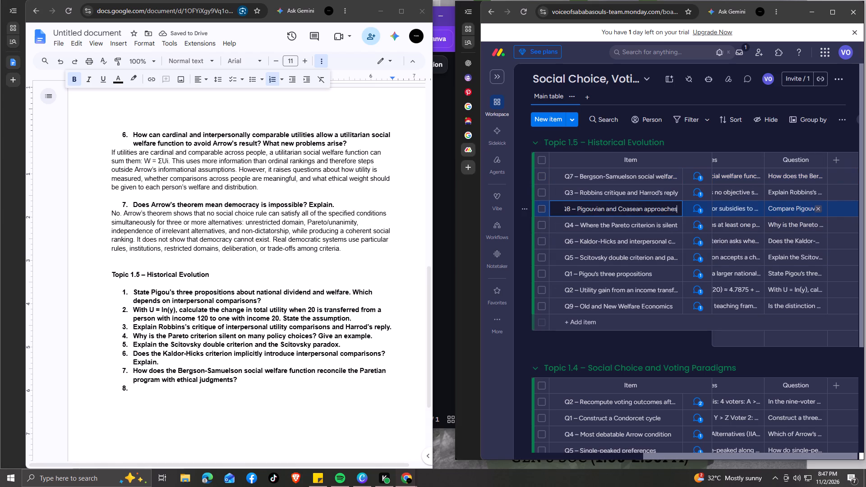
triple_click(782, 210)
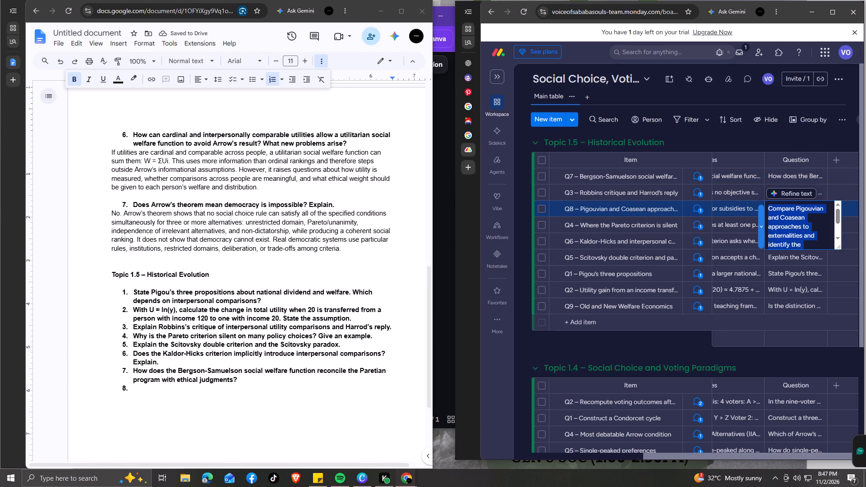
key("ctrl+c")
left_click(166, 392)
key("ctrl+v")
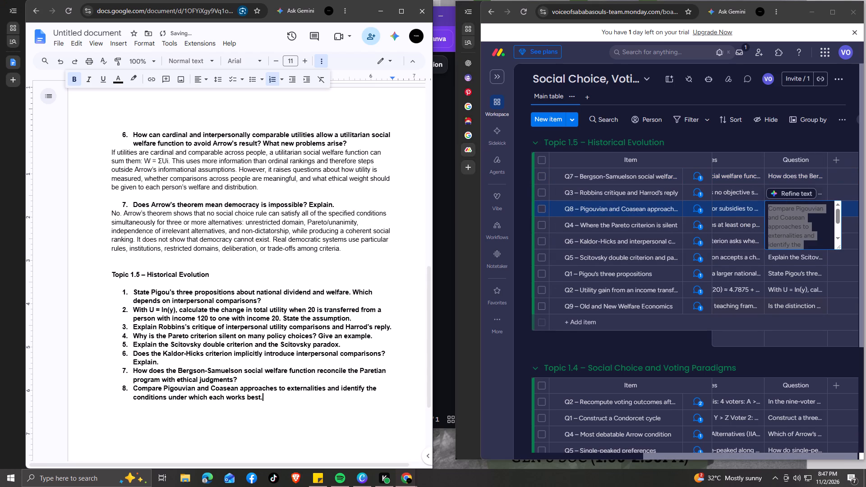
key("Return")
Copy the Topic 1.5 Q9 question on the distinction between Old and New Welfare Economics into item 9.
left_click(614, 305)
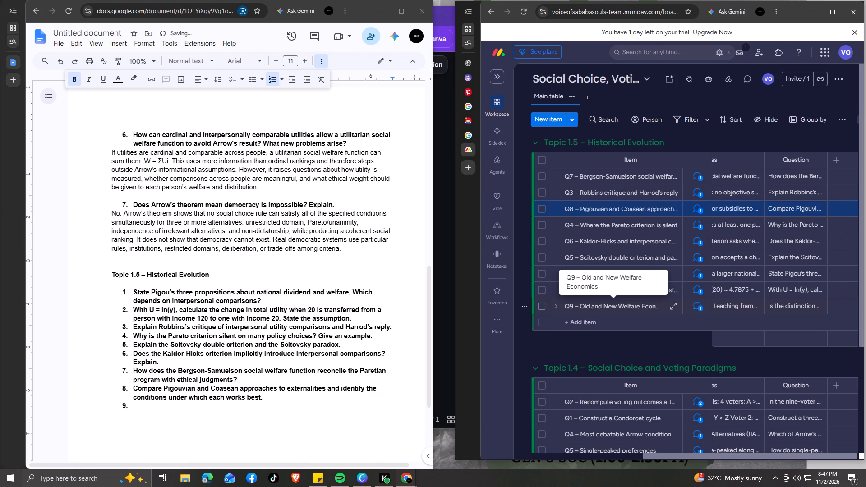
triple_click(784, 304)
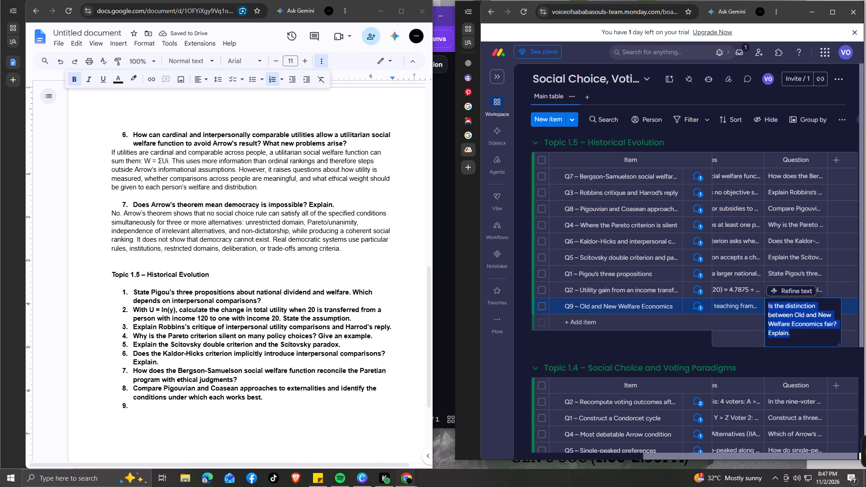
key("ctrl+c")
left_click(202, 411)
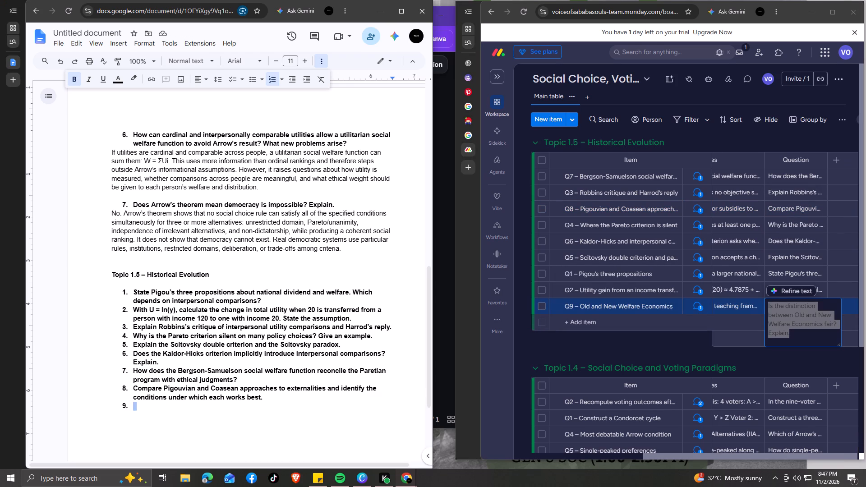
key("ctrl+v")
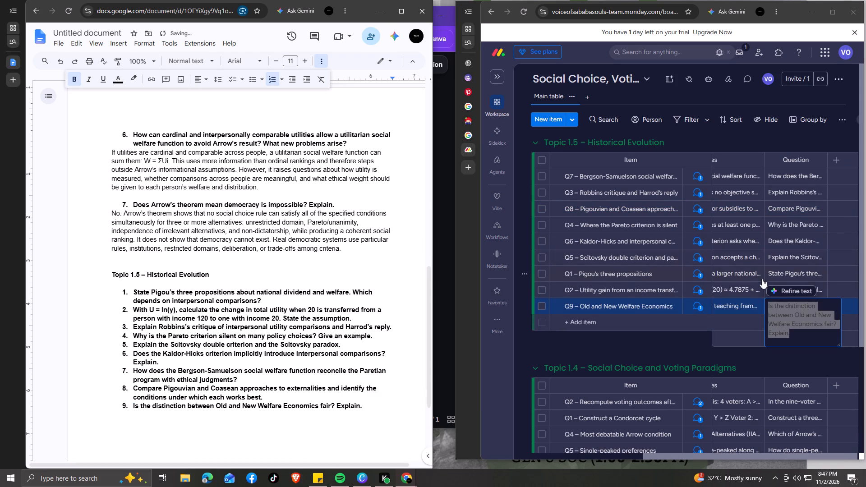
Copy the Topic 1.5 Q1 answer on Pigou's propositions beneath question 1 as unnumbered, non-bold text, followed by a blank line.
left_click(722, 272)
triple_click(724, 275)
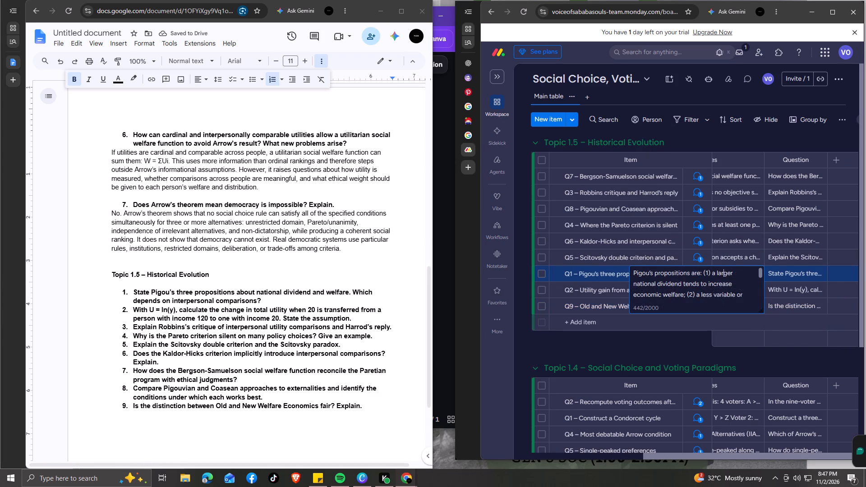
key("ctrl+c")
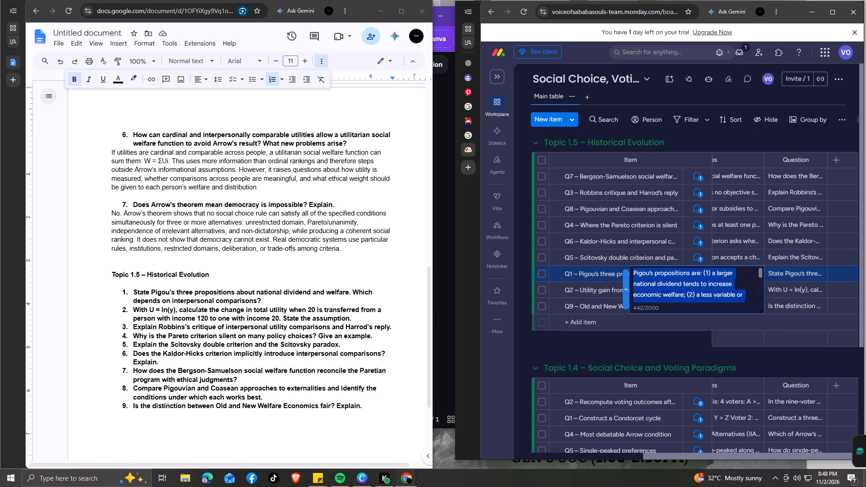
left_click(273, 304)
key("Return")
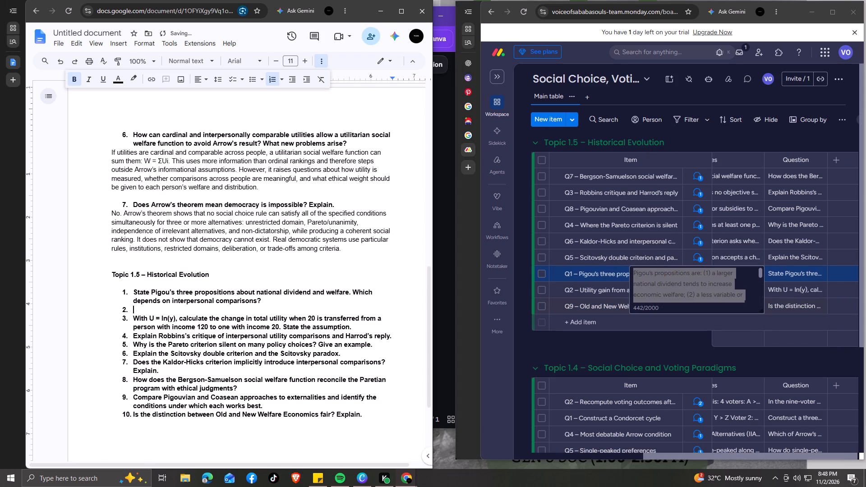
key("BackSpace")
key("BackSpace")
key("ctrl+b")
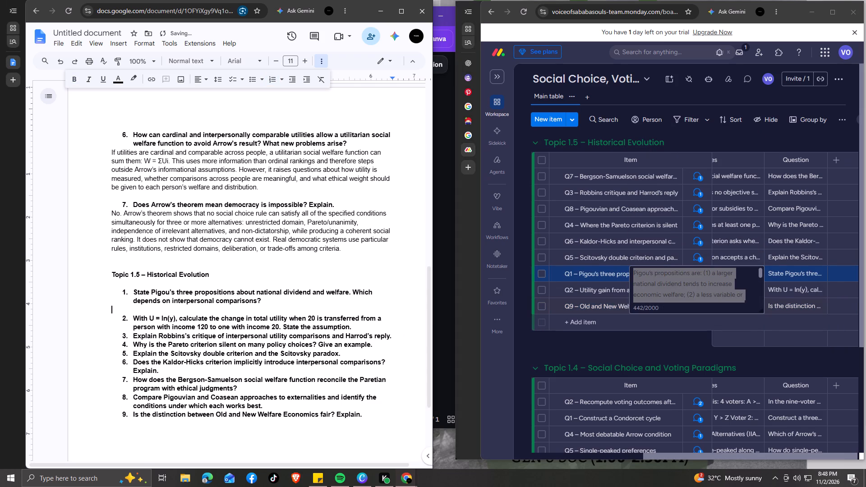
key("ctrl+v")
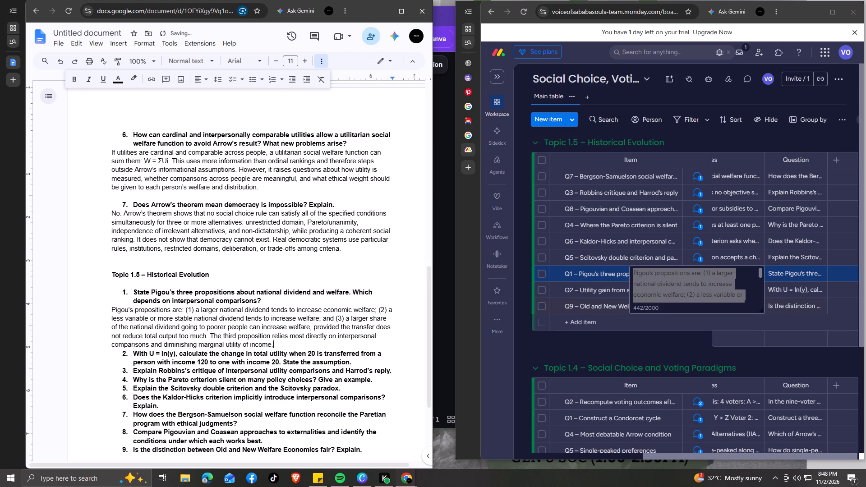
key("Return")
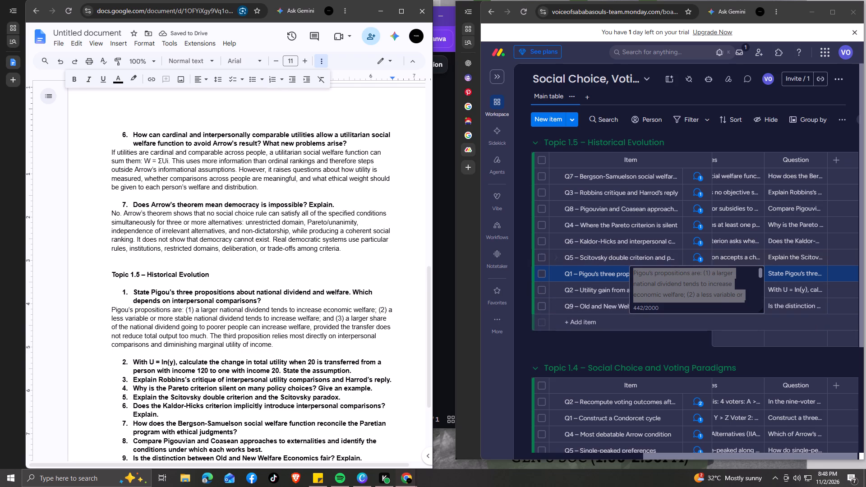
Copy the full Topic 1.5 Q2 answer with the before- and after-transfer utility calculation beneath question 2 as unnumbered, non-bold text.
left_click(772, 285)
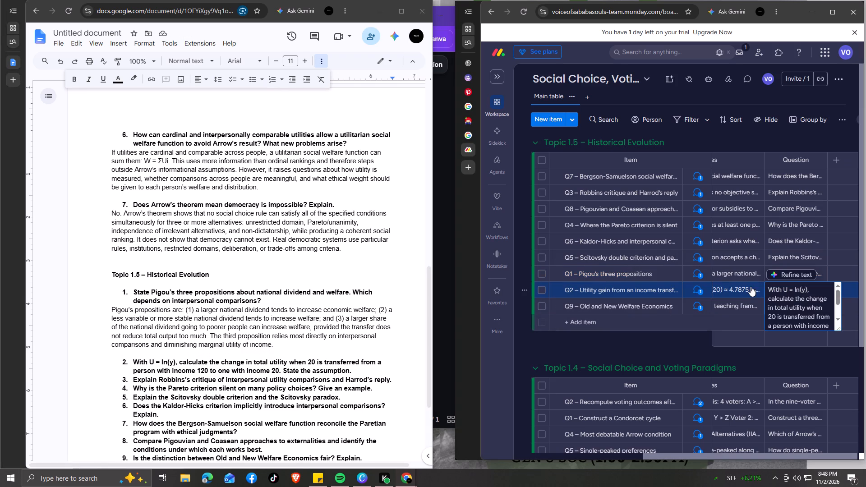
left_click(744, 289)
left_click(744, 289)
triple_click(744, 289)
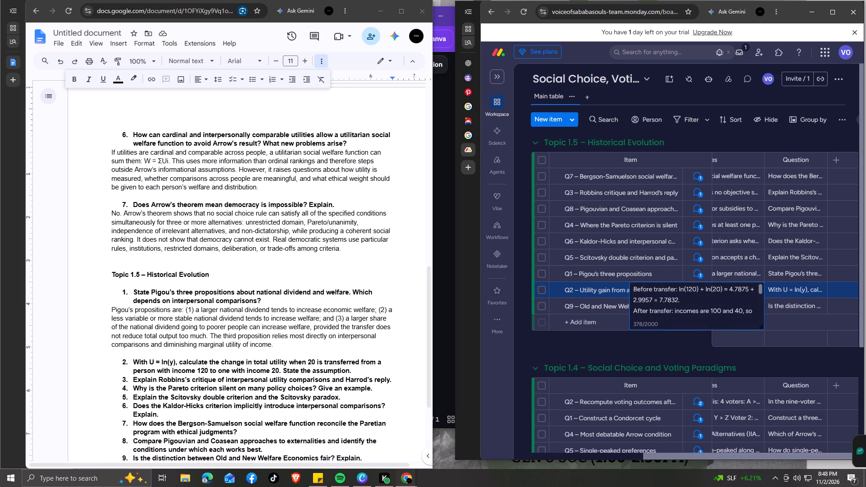
double_click(744, 289)
triple_click(719, 305)
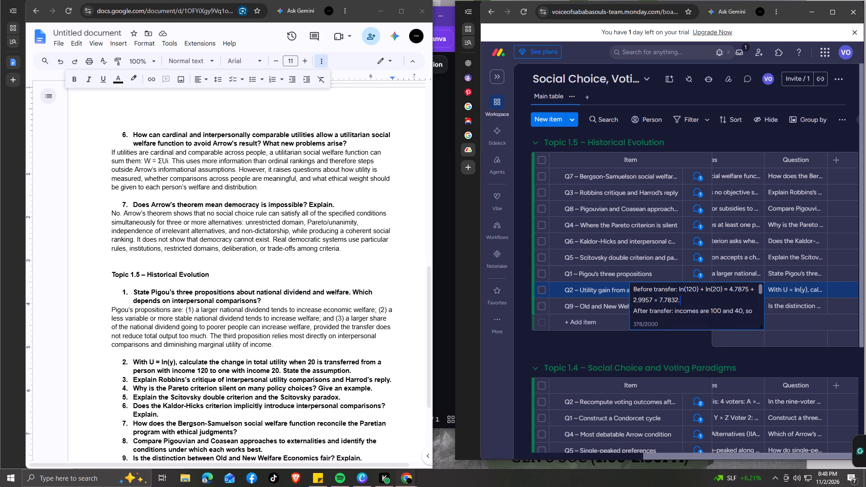
left_click(719, 308)
scroll(719, 307, "down", 3)
scroll(718, 305, "up", 5)
left_click_drag(634, 290, 719, 313)
scroll(714, 312, "down", 5)
key("ctrl+c")
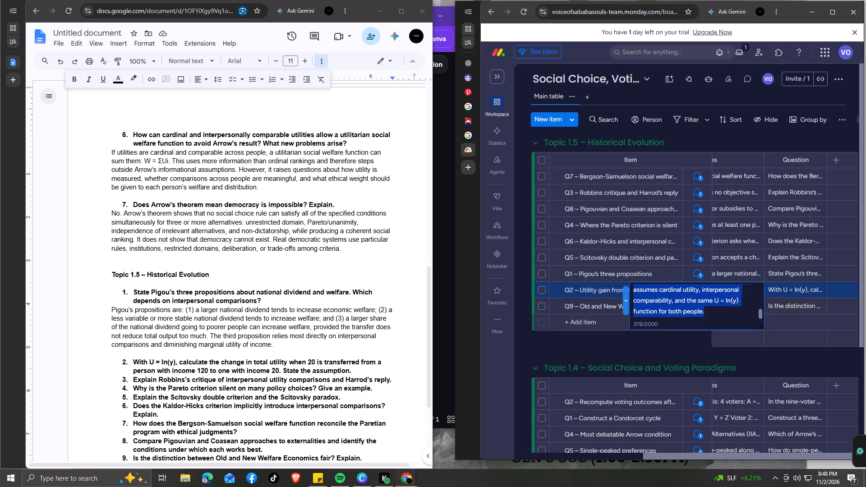
left_click(381, 371)
key("Return")
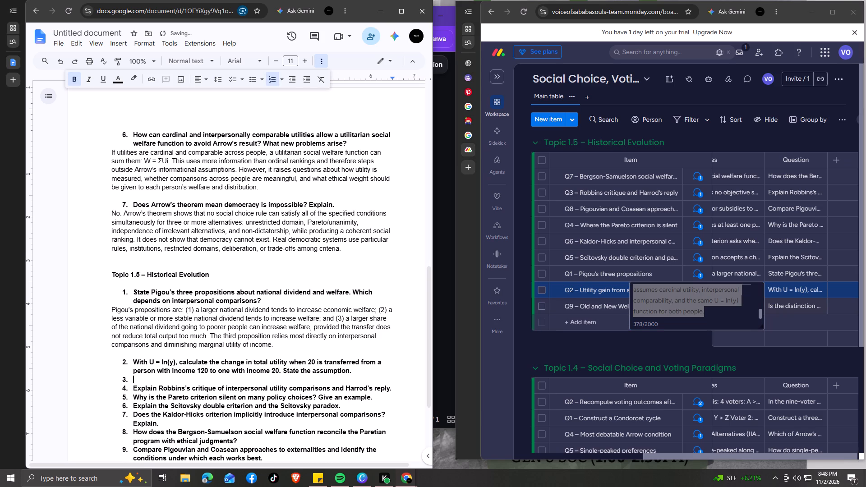
key("BackSpace")
key("BackSpace")
key("ctrl+b")
key("ctrl+v")
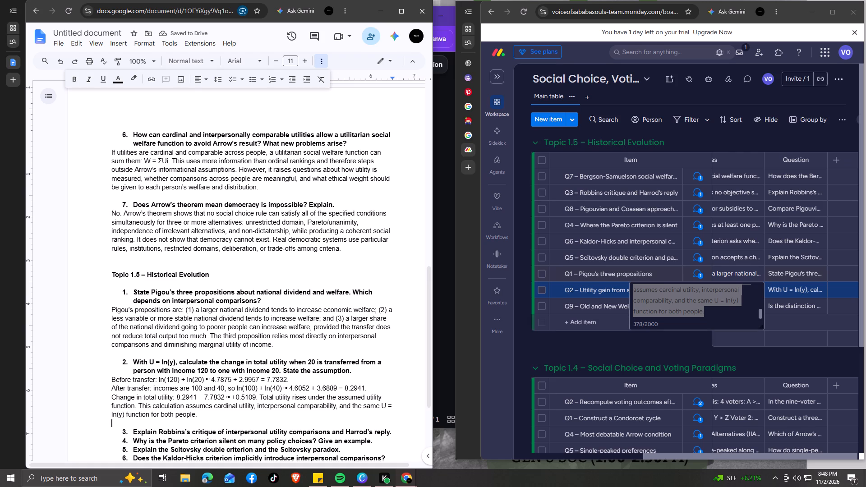
Copy the Topic 1.5 Q3 answer on Robbins and Harrod beneath question 3 as unnumbered, non-bold text, followed by a blank line.
left_click(740, 189)
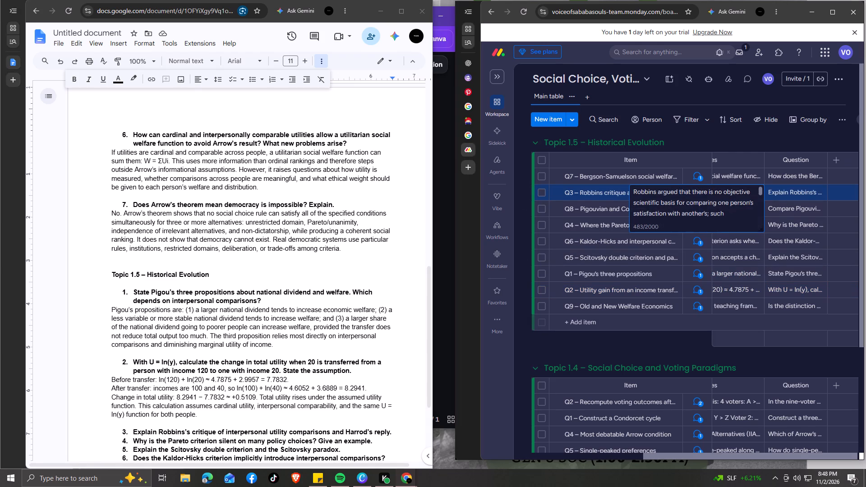
triple_click(737, 190)
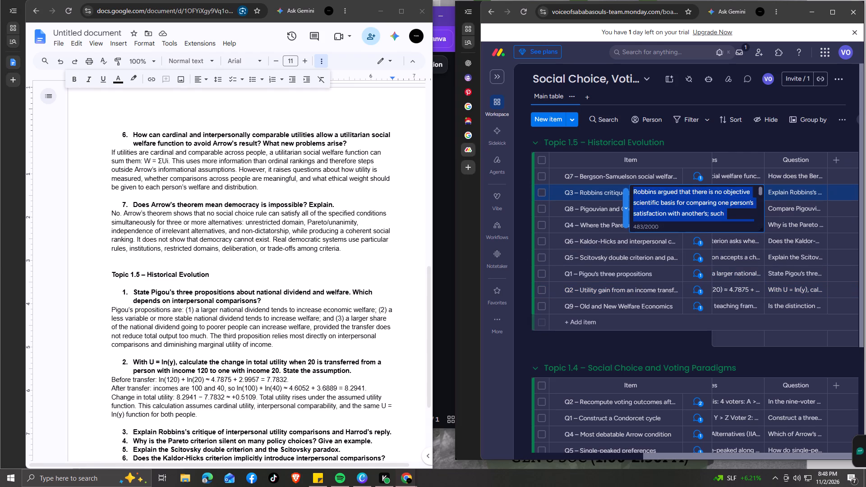
key("ctrl+c")
scroll(329, 377, "down", 2)
left_click(396, 340)
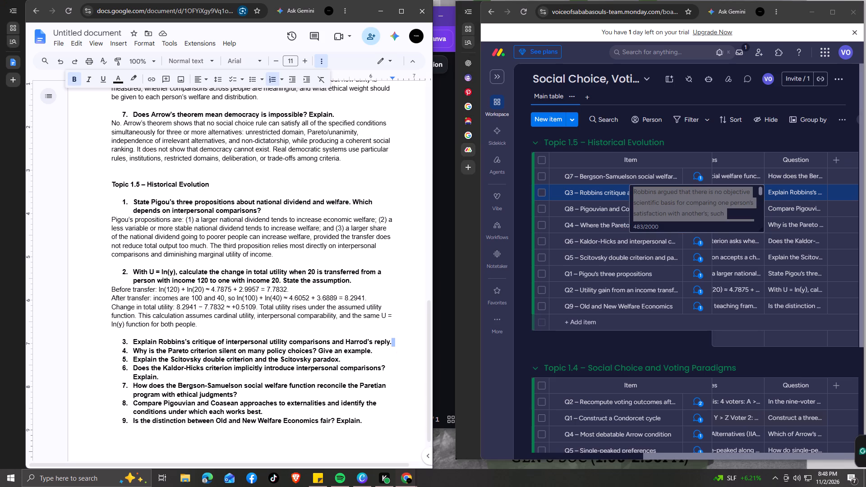
key("Return")
key("BackSpace")
key("BackSpace")
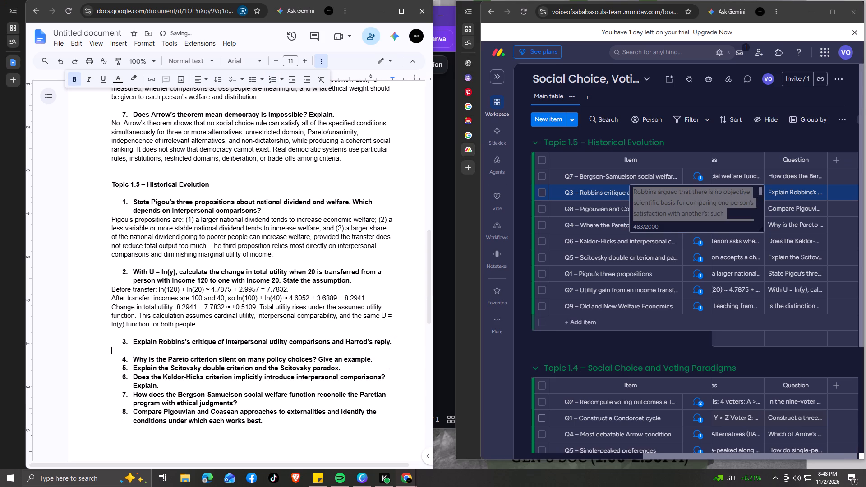
key("ctrl+b")
key("ctrl+v")
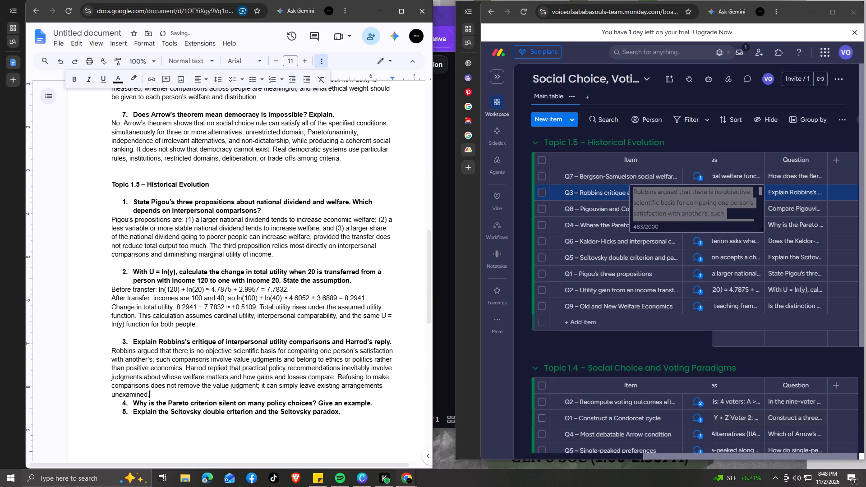
key("Return")
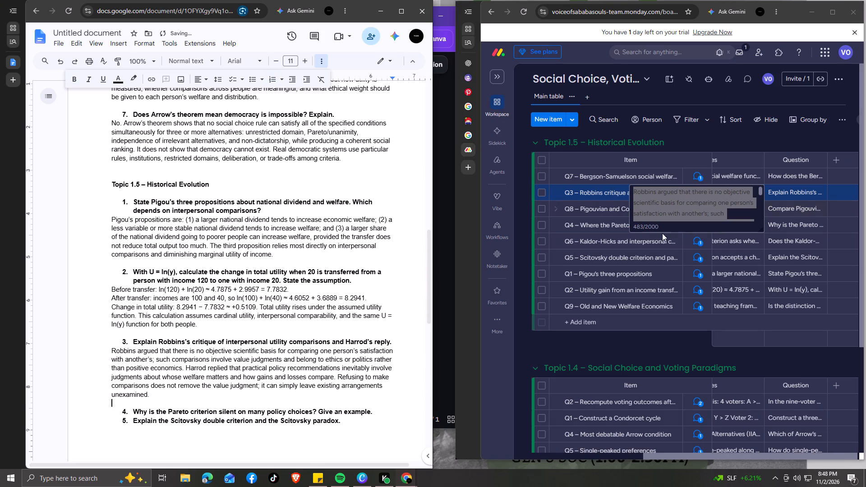
Copy the Topic 1.5 Q4 answer on the Pareto criterion beneath question 4 as unnumbered, non-bold text, followed by a blank line.
left_click(576, 223)
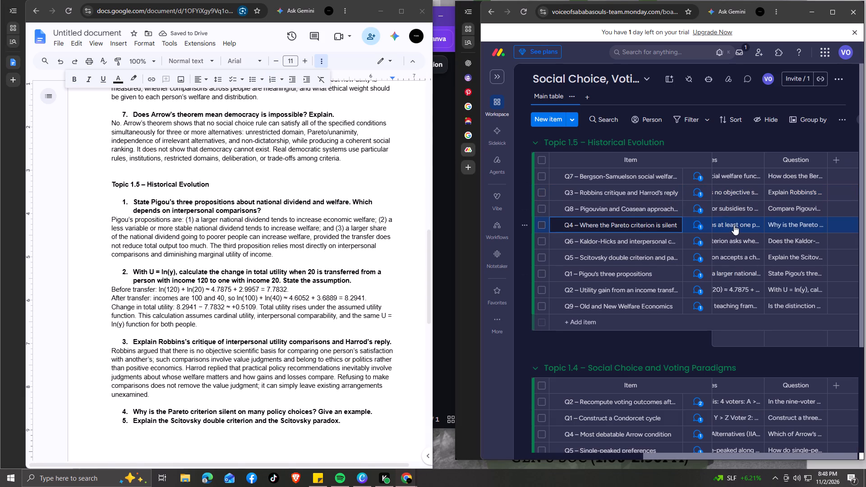
left_click(734, 225)
triple_click(734, 225)
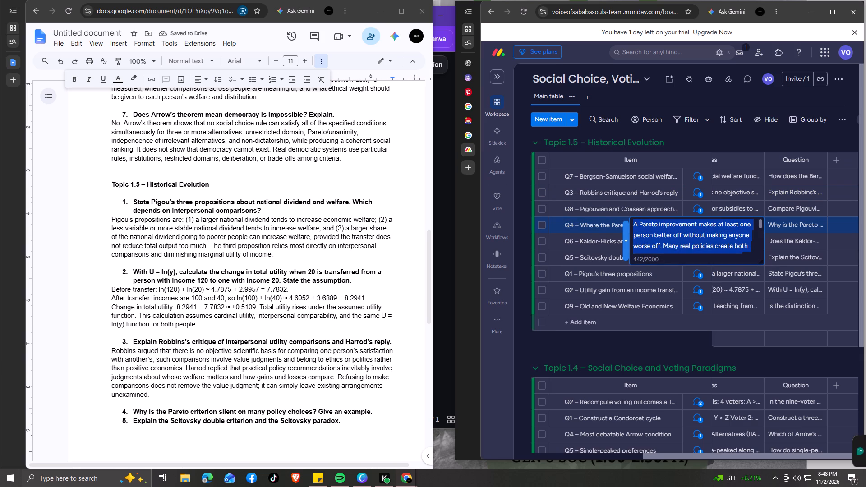
key("ctrl+c")
scroll(250, 343, "down", 2)
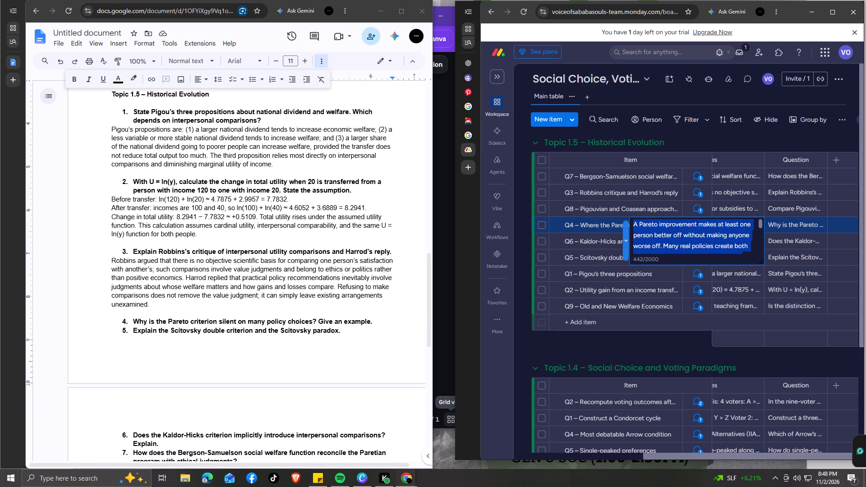
left_click(378, 324)
key("Return")
key("BackSpace")
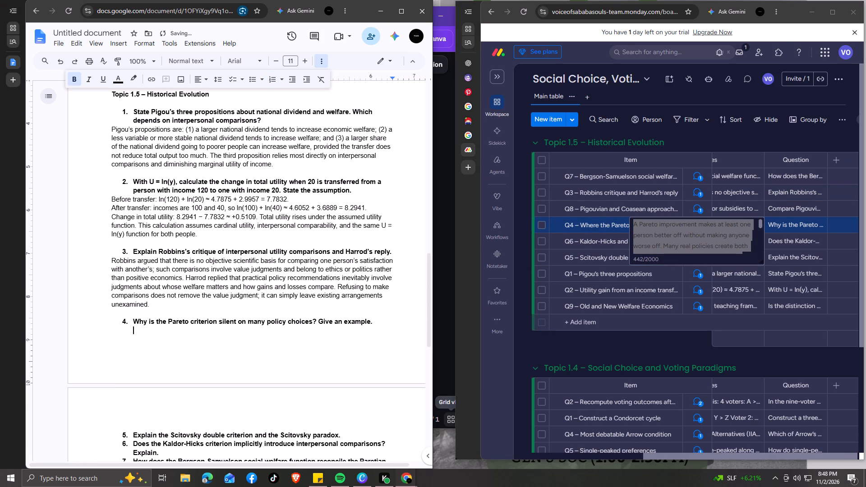
key("BackSpace")
key("ctrl+b")
key("ctrl+v")
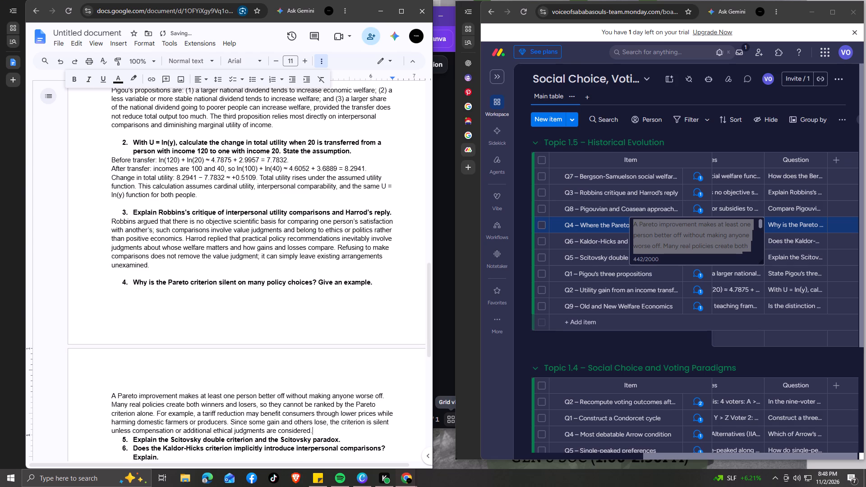
key("Return")
Copy the Topic 1.5 Q5 answer on the Scitovsky double criterion beneath question 5 as unnumbered, non-bold text, followed by a blank line.
left_click(594, 258)
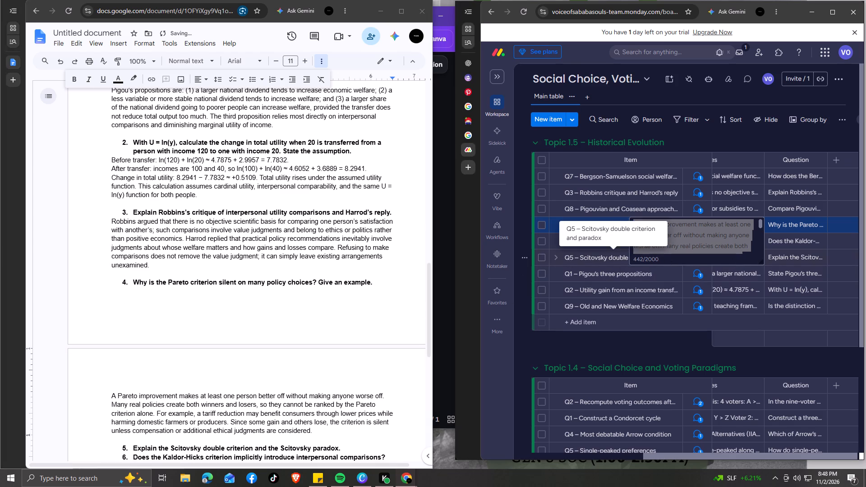
double_click(726, 259)
triple_click(726, 259)
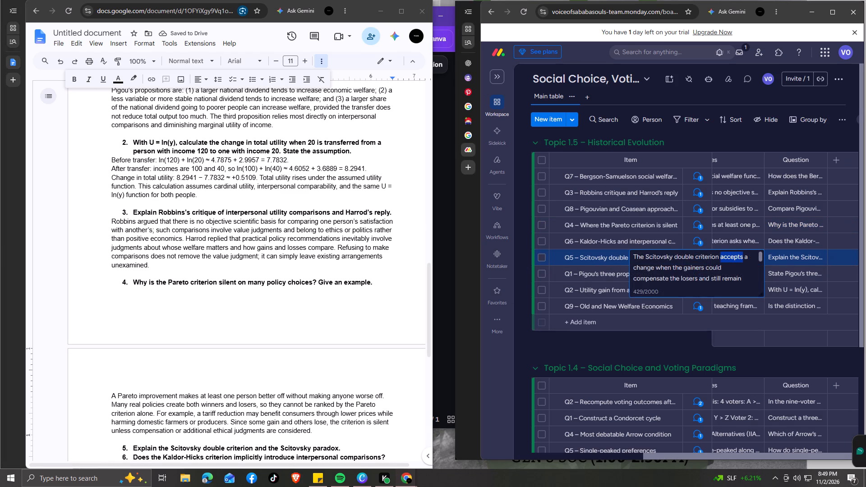
key("ctrl+c")
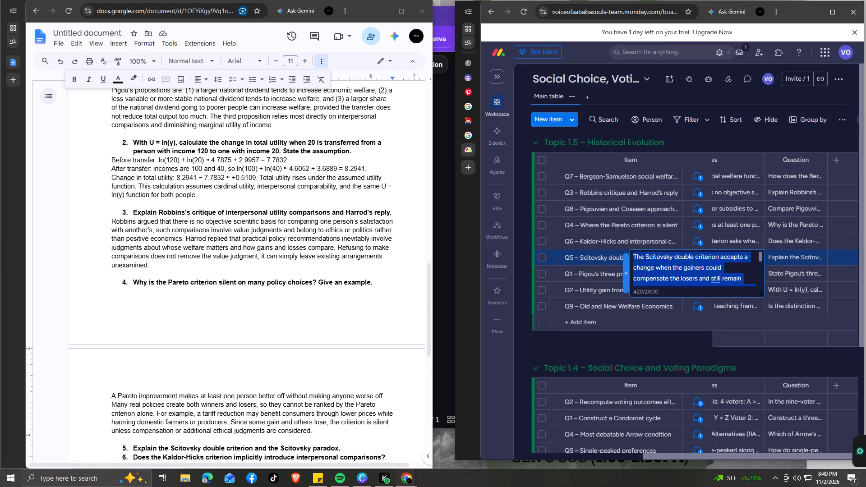
scroll(278, 360, "down", 2)
left_click(343, 358)
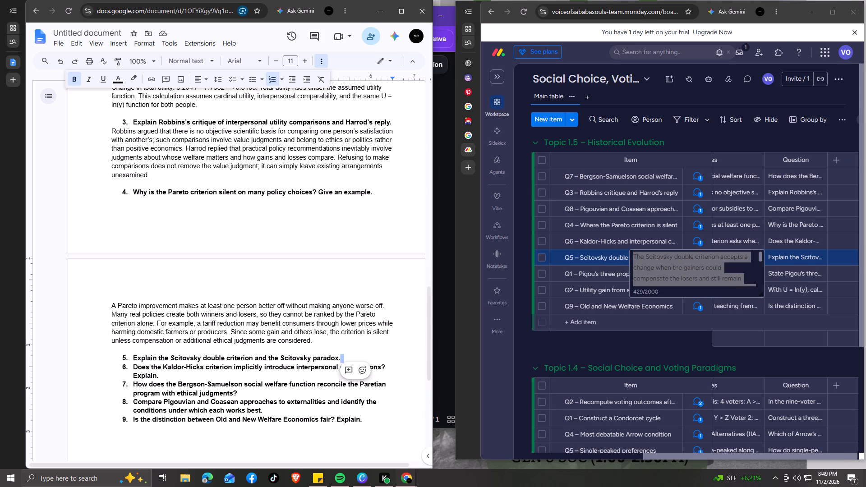
key("Return")
key("BackSpace")
key("BackSpace")
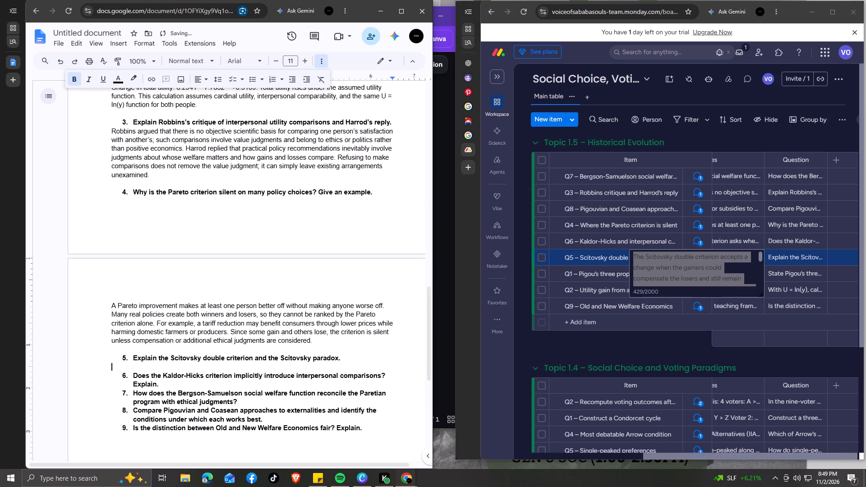
key("ctrl+b")
key("ctrl+v")
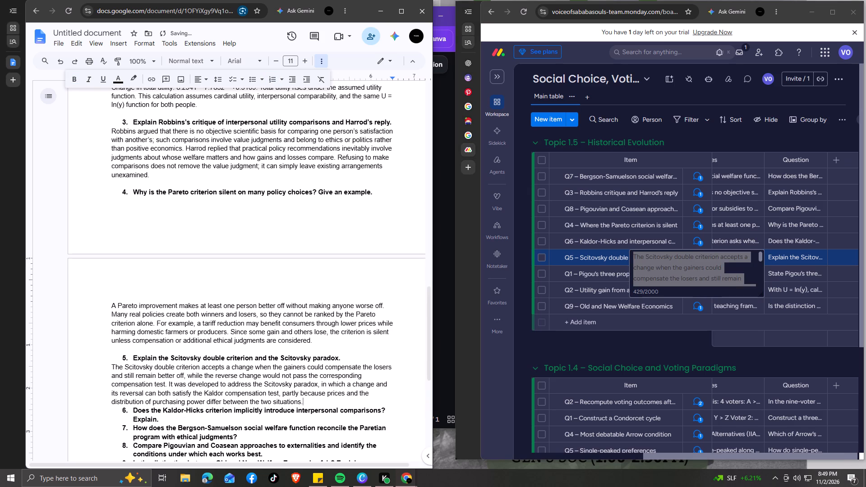
key("Return")
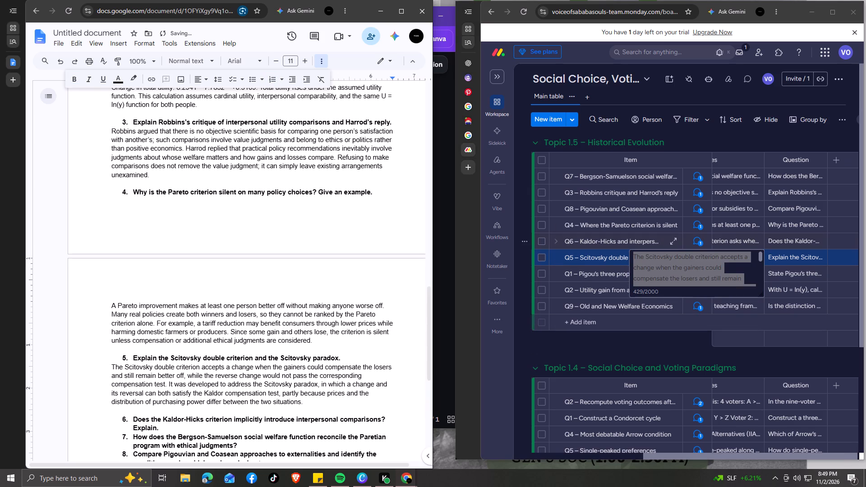
Copy the Topic 1.5 Q6 answer on Kaldor-Hicks and interpersonal comparisons beneath question 6 as unnumbered, non-bold text, followed by a blank line.
left_click(596, 242)
left_click(730, 240)
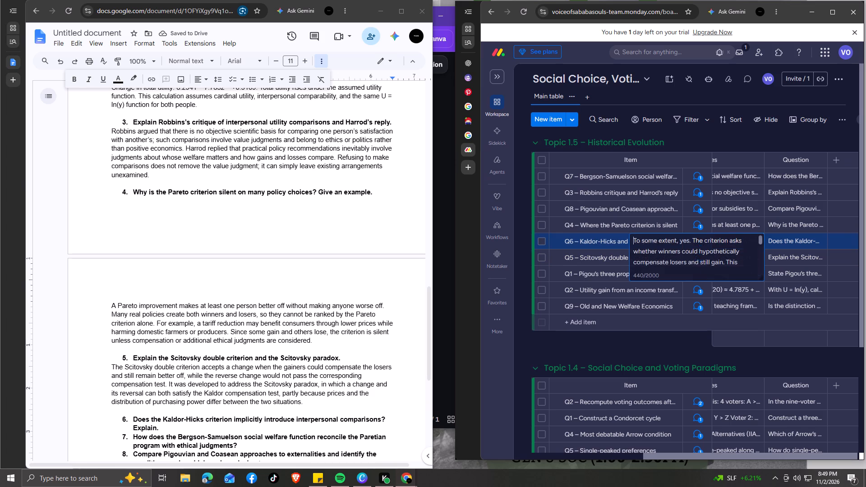
triple_click(730, 240)
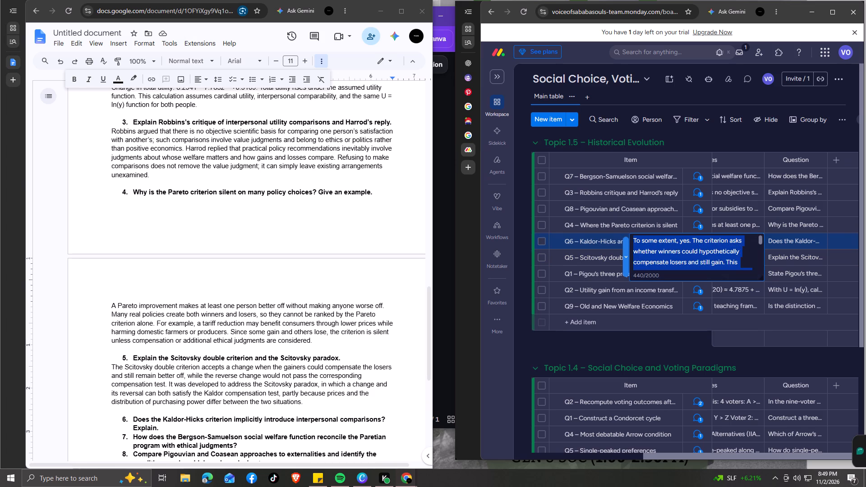
key("ctrl+c")
left_click(230, 429)
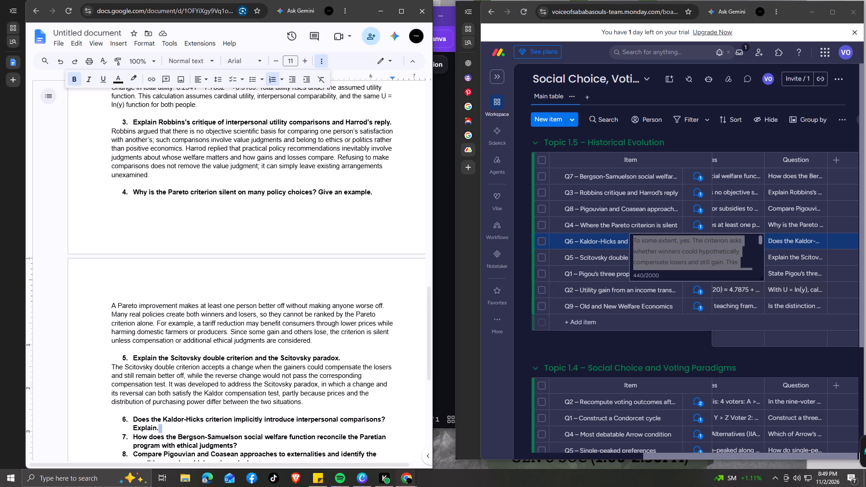
key("Return")
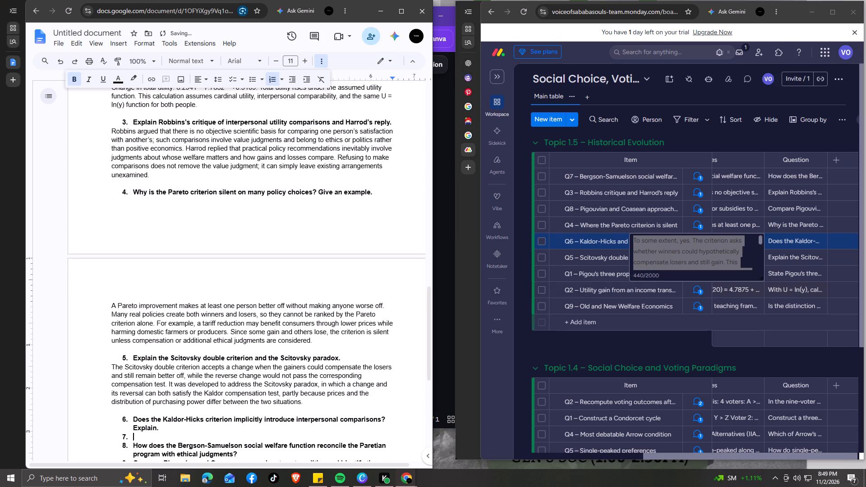
key("BackSpace")
key("BackSpace")
key("ctrl+b")
key("ctrl+v")
key("Return")
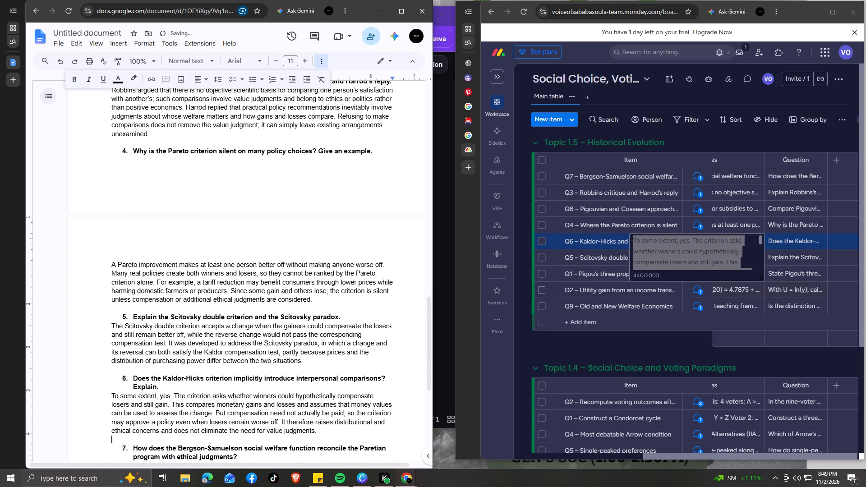
Copy the Topic 1.5 Q7 answer on the Bergson-Samuelson social welfare function beneath question 7 as unnumbered, non-bold text, followed by a blank line.
scroll(272, 260, "down", 4)
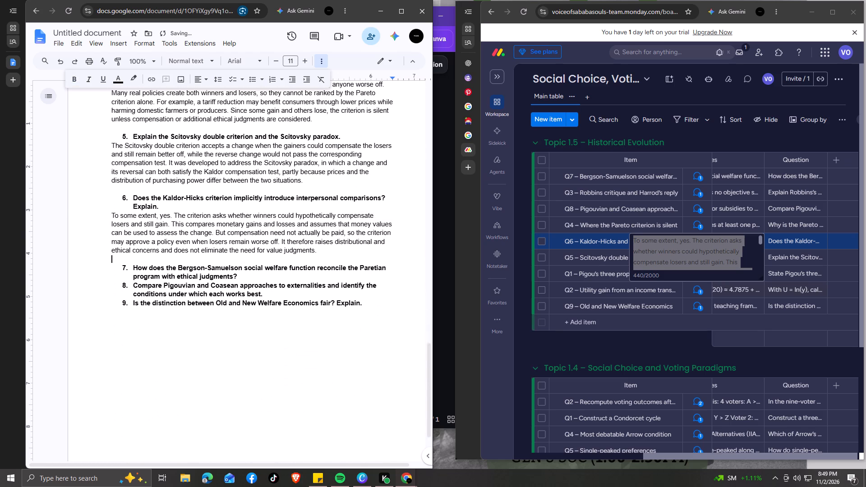
left_click(305, 276)
key("Return")
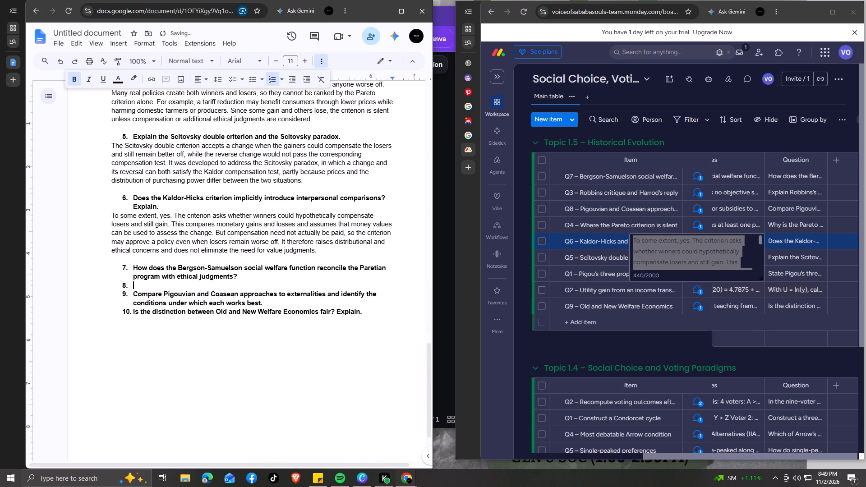
key("BackSpace")
key("BackSpace")
key("ctrl+b")
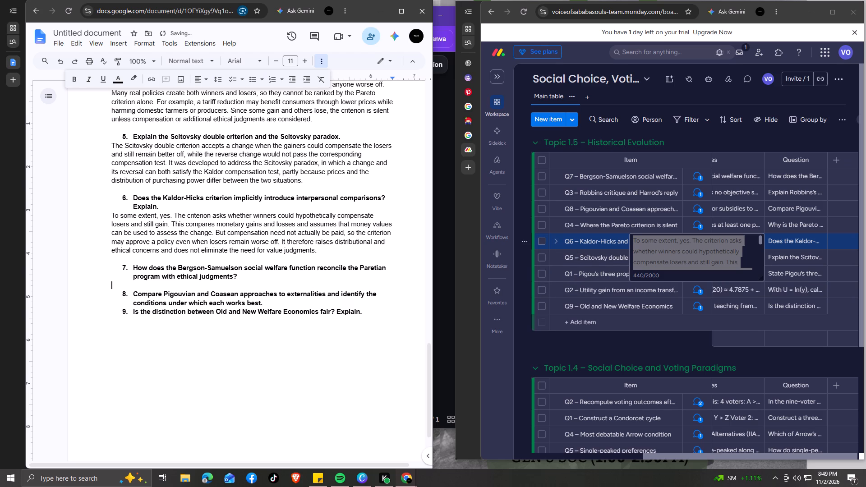
left_click(734, 170)
triple_click(731, 175)
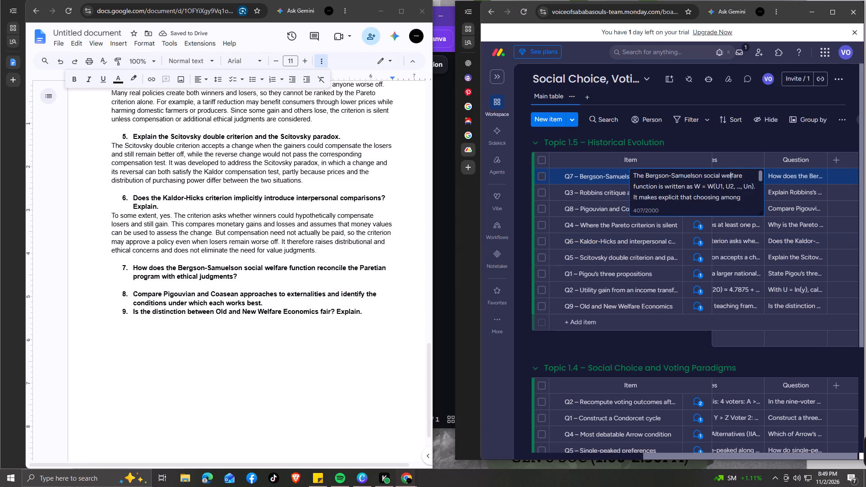
key("ctrl+c")
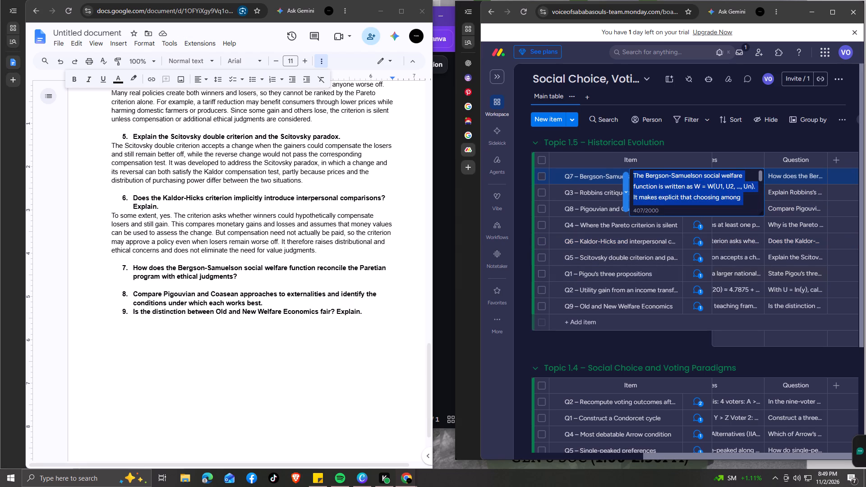
left_click(208, 286)
key("ctrl+v")
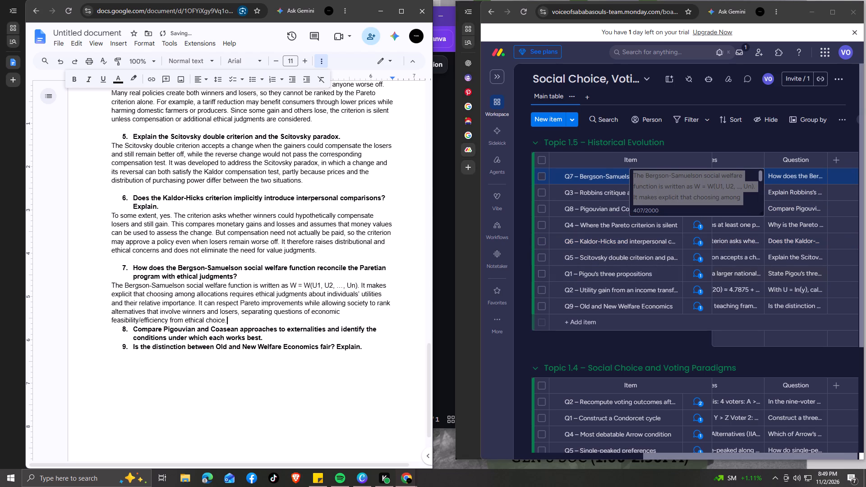
key("Return")
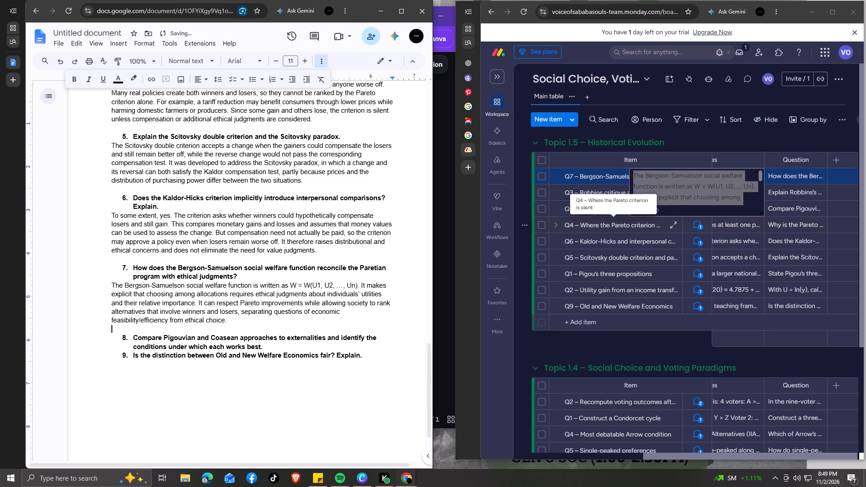
Copy the Topic 1.5 Q8 answer on Pigouvian and Coasean approaches beneath question 8 as unnumbered, non-bold text, followed by a blank line.
left_click(593, 214)
left_click(730, 210)
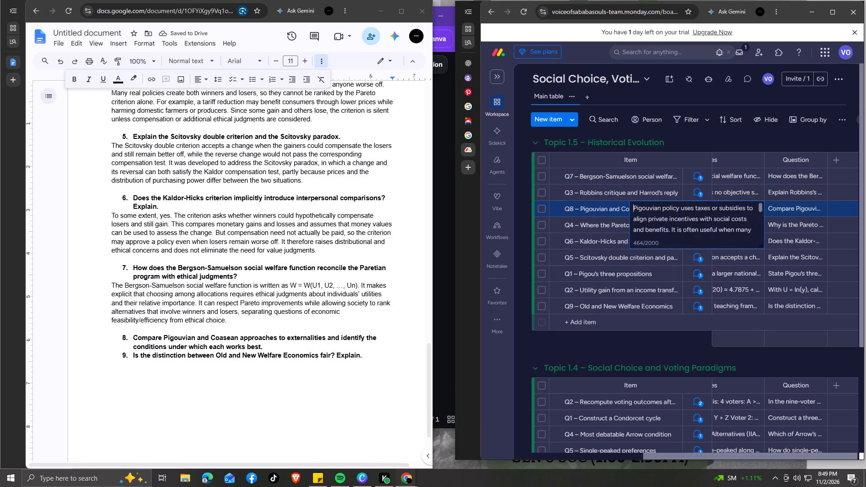
triple_click(729, 210)
key("ctrl+c")
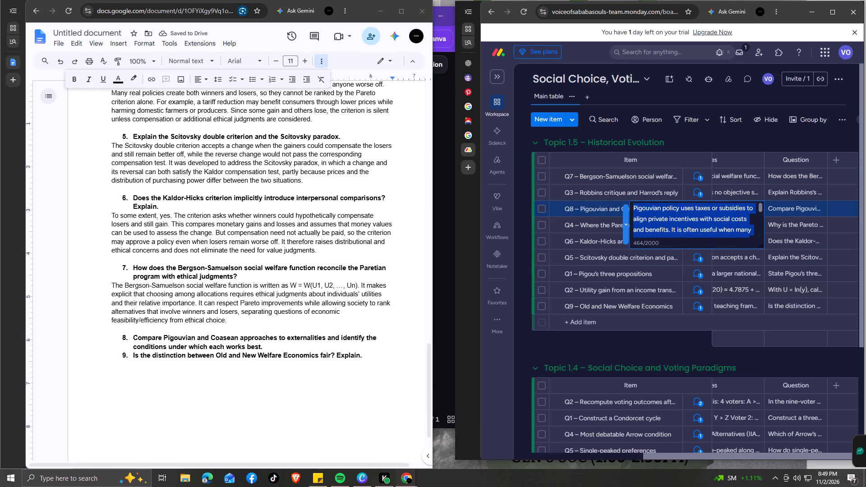
left_click(348, 347)
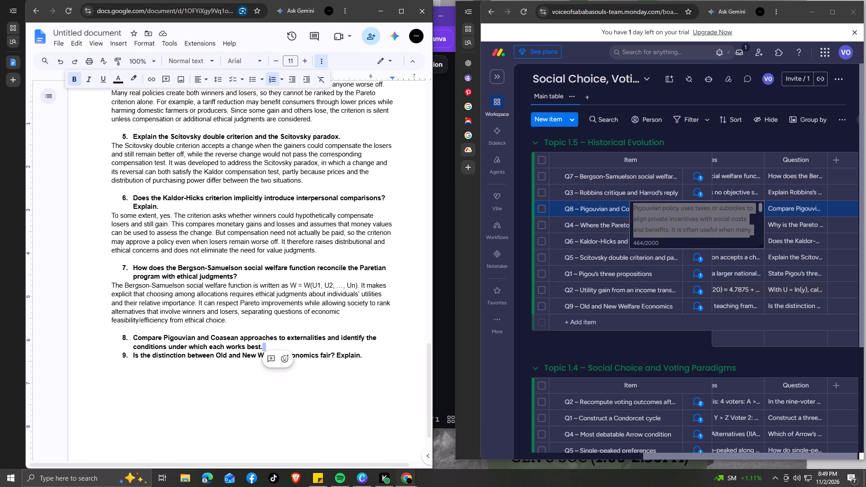
key("Return")
key("BackSpace")
key("BackSpace")
key("BackSpace")
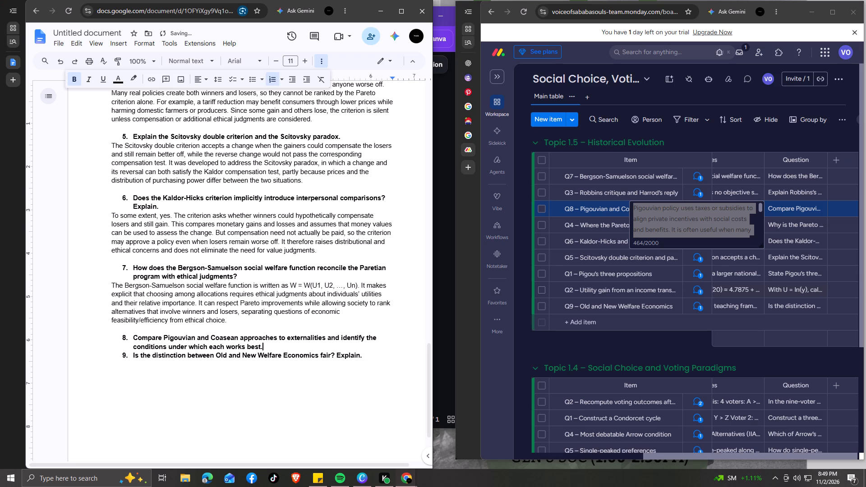
key("Return")
key("BackSpace")
key("BackSpace")
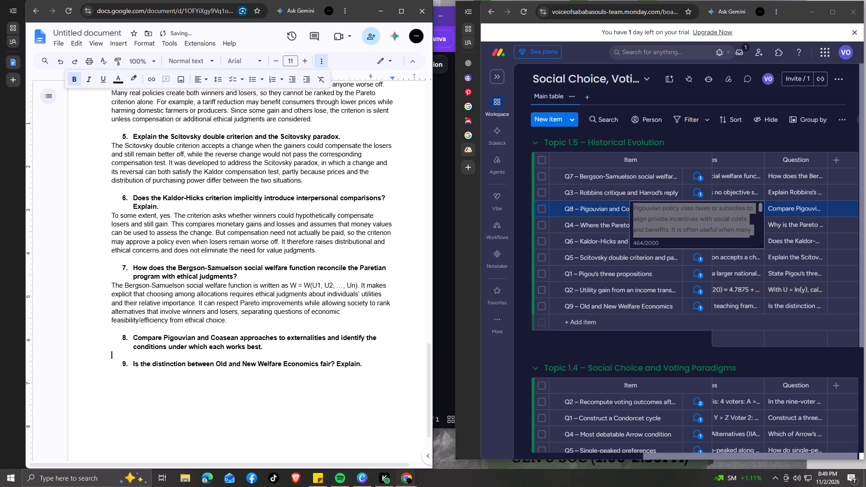
key("ctrl+b")
key("ctrl+v")
key("Return")
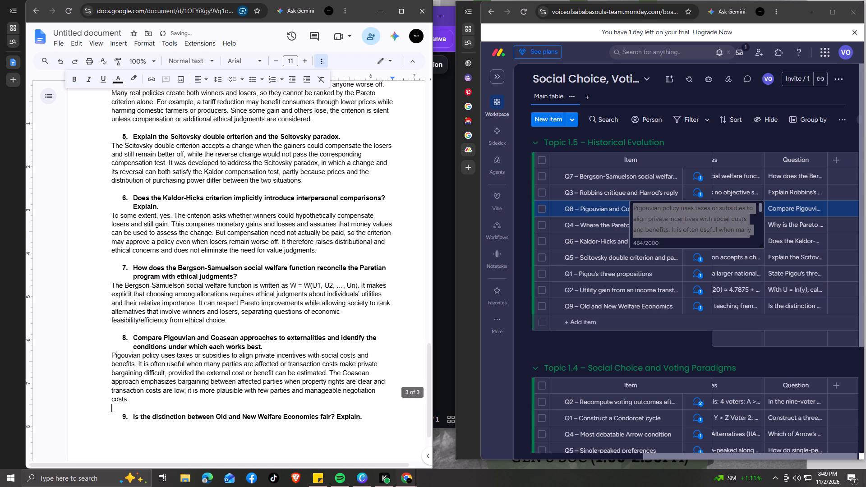
Copy the Topic 1.5 Q9 answer on Old and New Welfare Economics beneath question 9 as unnumbered, non-bold text.
left_click(736, 303)
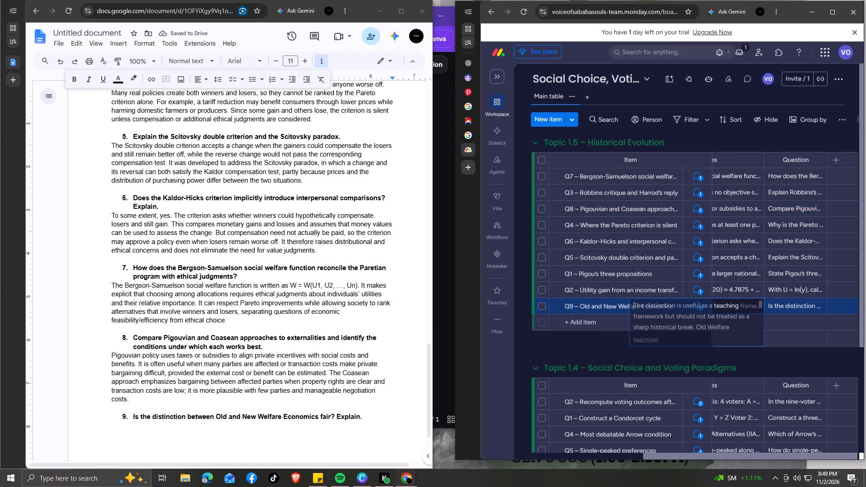
triple_click(705, 311)
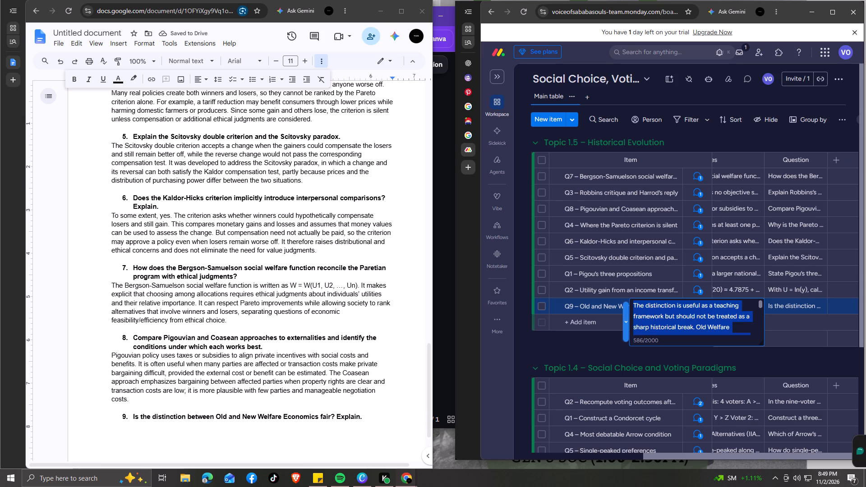
key("ctrl+c")
left_click(367, 427)
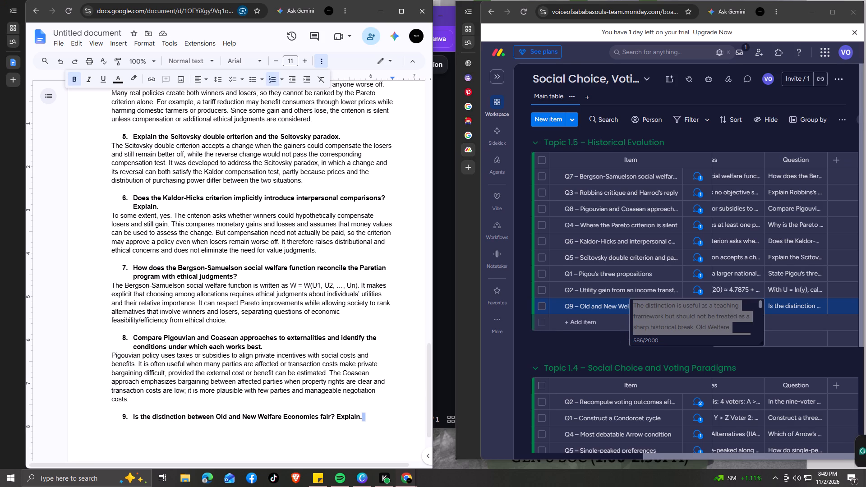
key("Return")
key("BackSpace")
key("BackSpace")
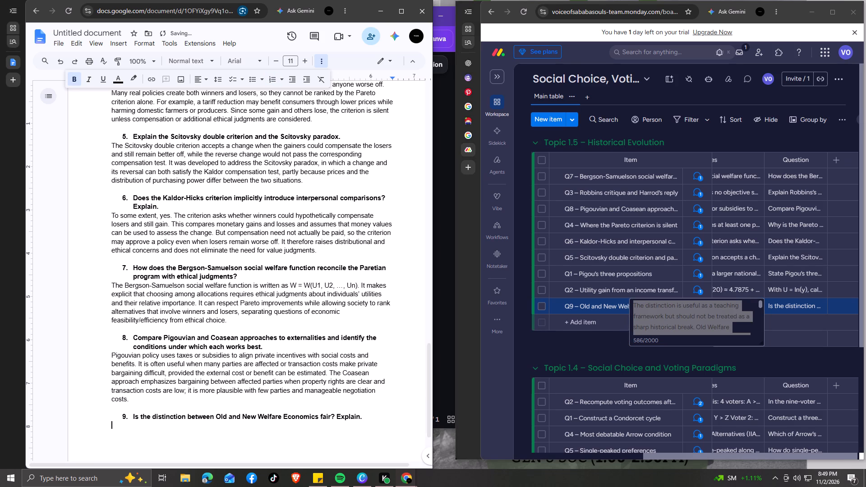
key("ctrl+b")
key("ctrl+v")
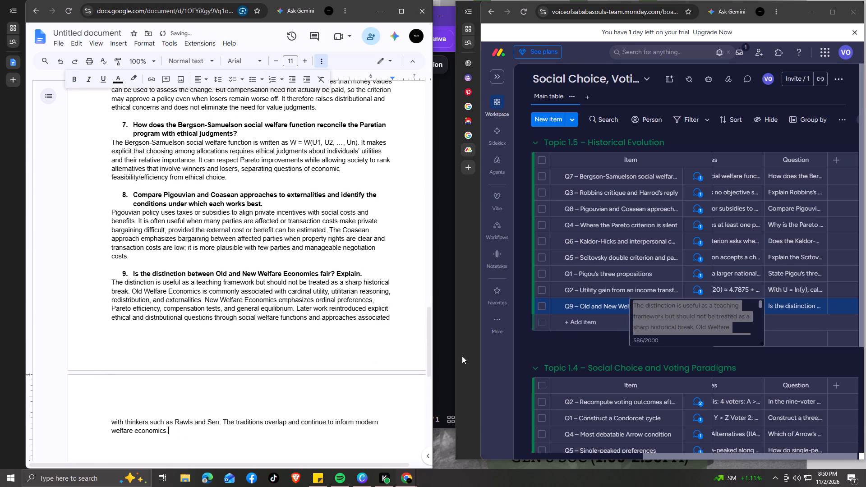
scroll(704, 317, "down", 7)
left_click(539, 345)
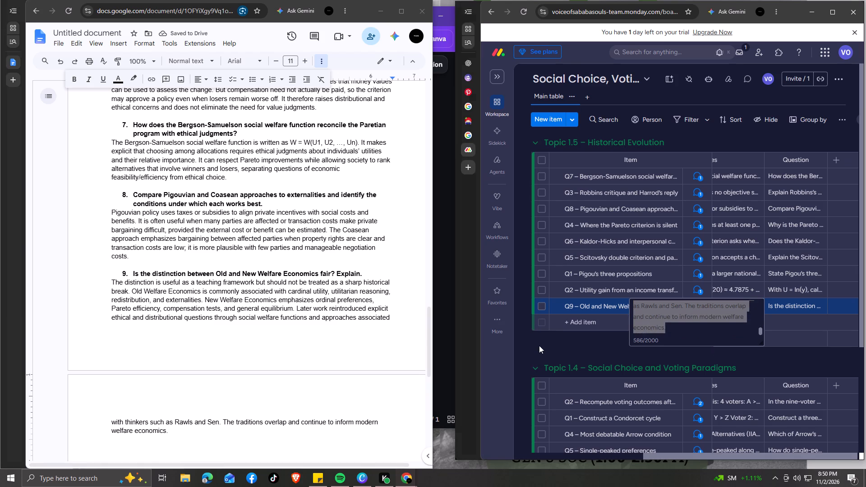
Review the compiled document's Topic 1.4 and Topic 1.5 questions and answers for completeness and consistent formatting.
scroll(218, 373, "up", 13)
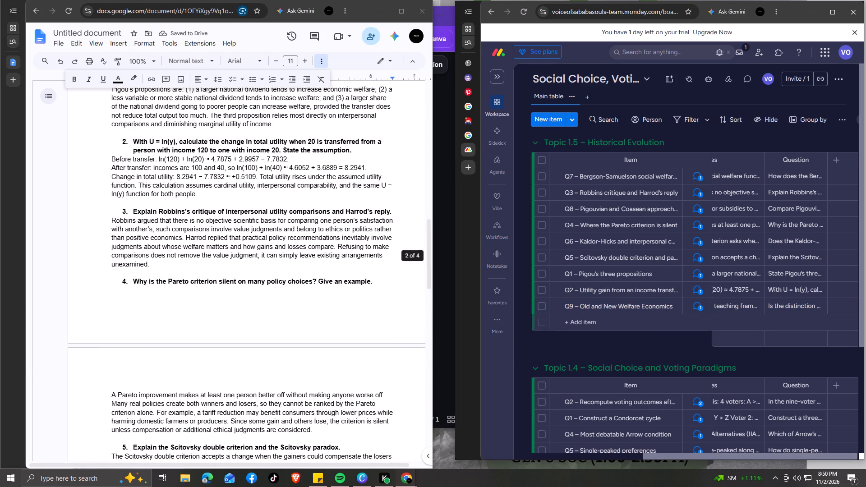
scroll(236, 352, "up", 12)
scroll(248, 346, "up", 9)
scroll(249, 344, "down", 13)
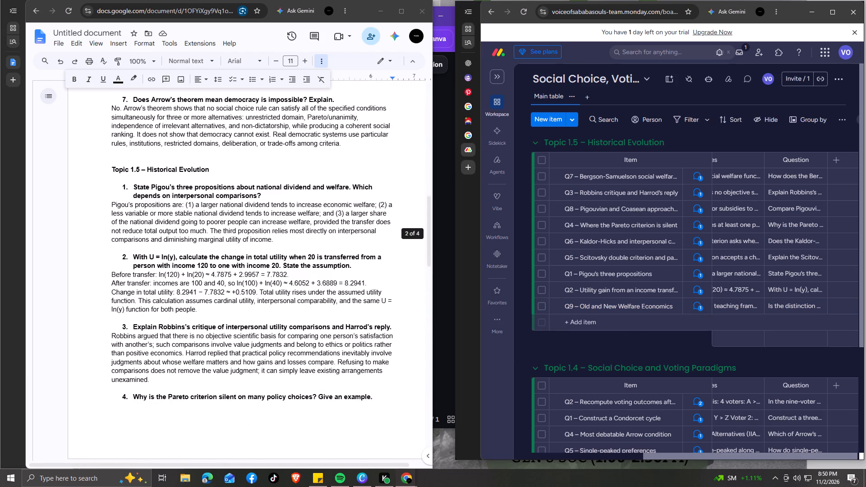
scroll(249, 343, "down", 20)
scroll(249, 343, "down", 4)
scroll(248, 338, "up", 11)
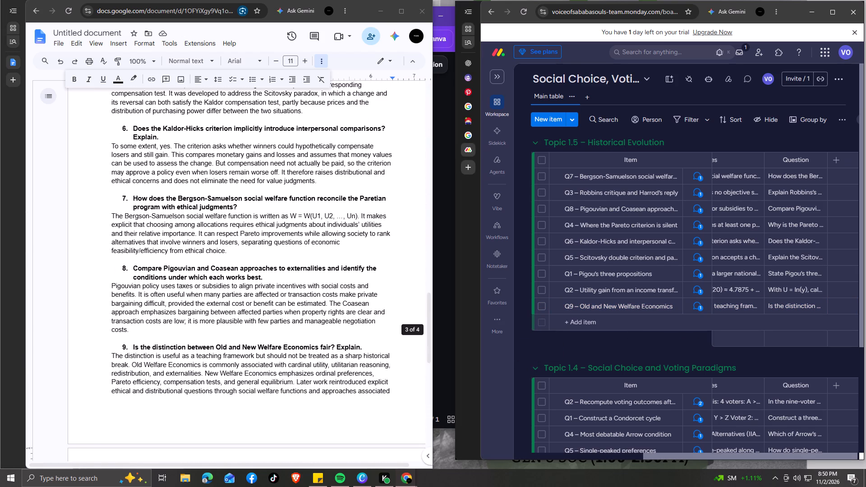
scroll(248, 337, "up", 16)
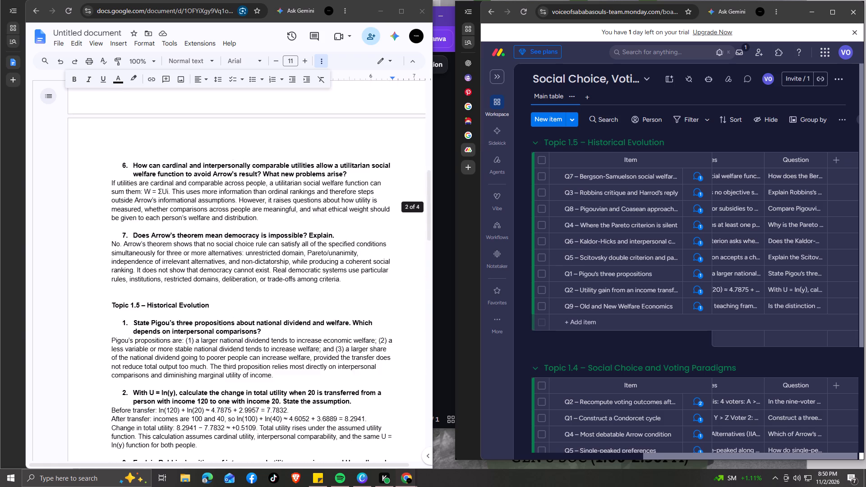
scroll(248, 337, "up", 15)
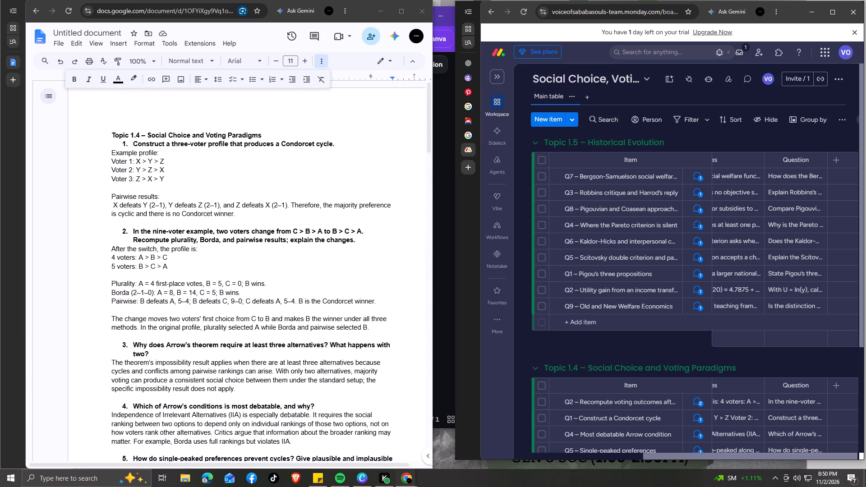
left_click(255, 114)
left_click(255, 114)
left_click(298, 178)
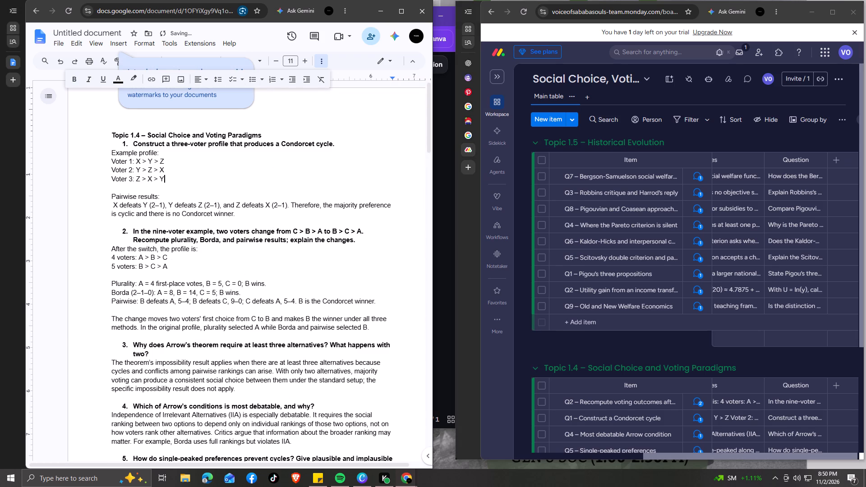
scroll(299, 184, "down", 19)
scroll(297, 176, "down", 2)
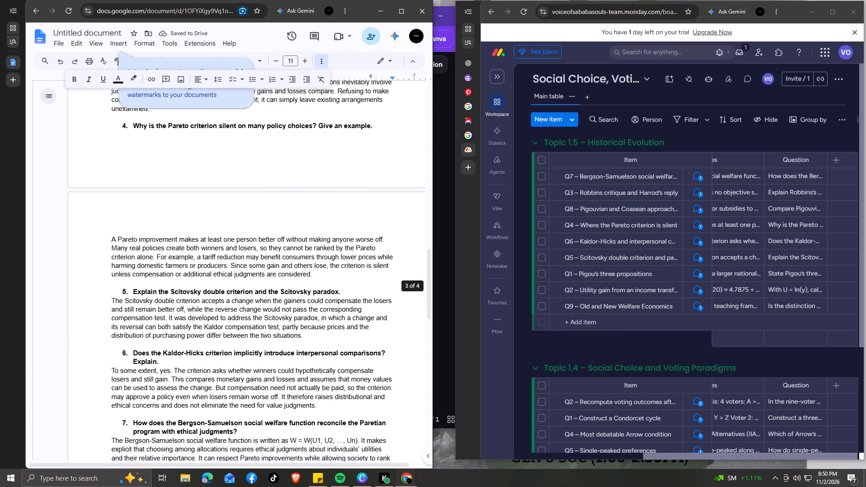
scroll(297, 176, "down", 16)
scroll(297, 171, "up", 11)
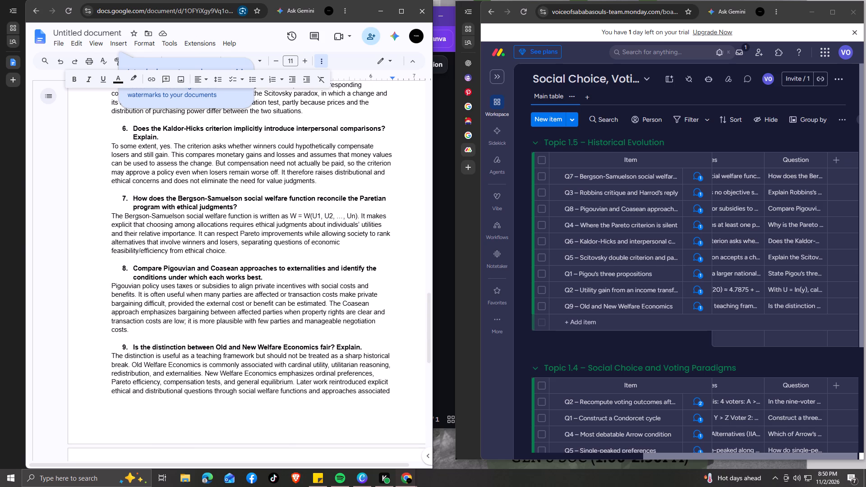
scroll(297, 170, "up", 4)
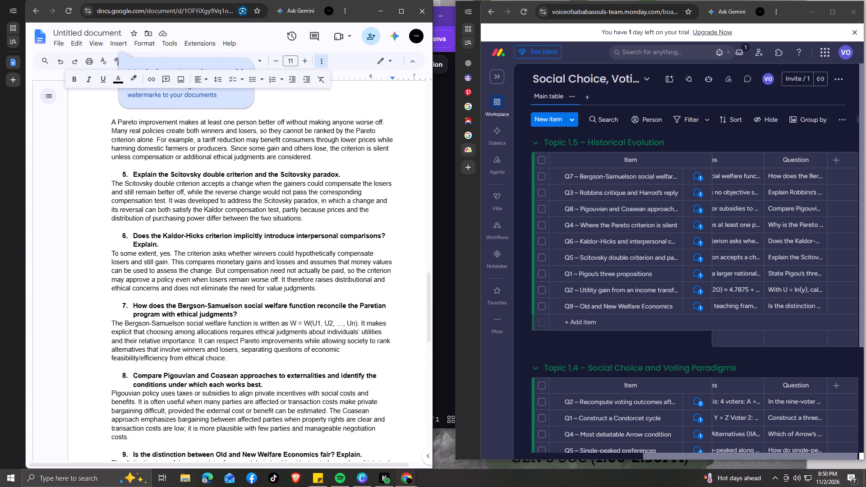
scroll(297, 170, "up", 7)
Maximize the document window and rename the document as WELFARE QA2.
left_click(401, 4)
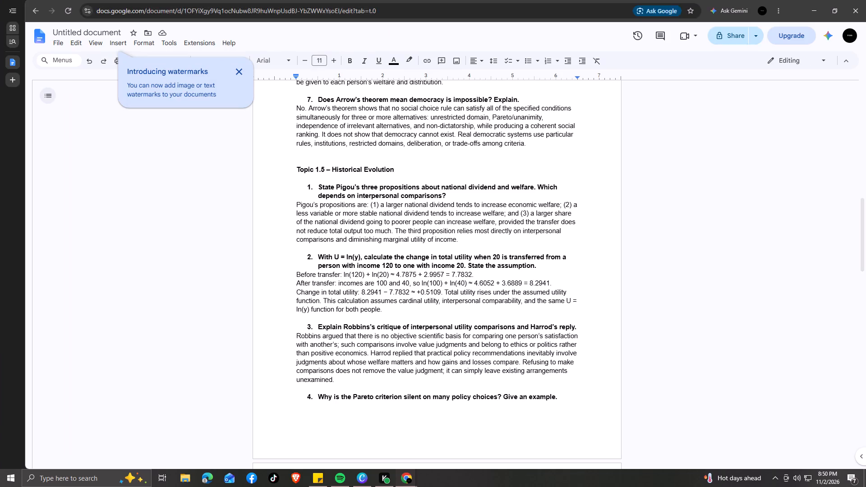
left_click(109, 31)
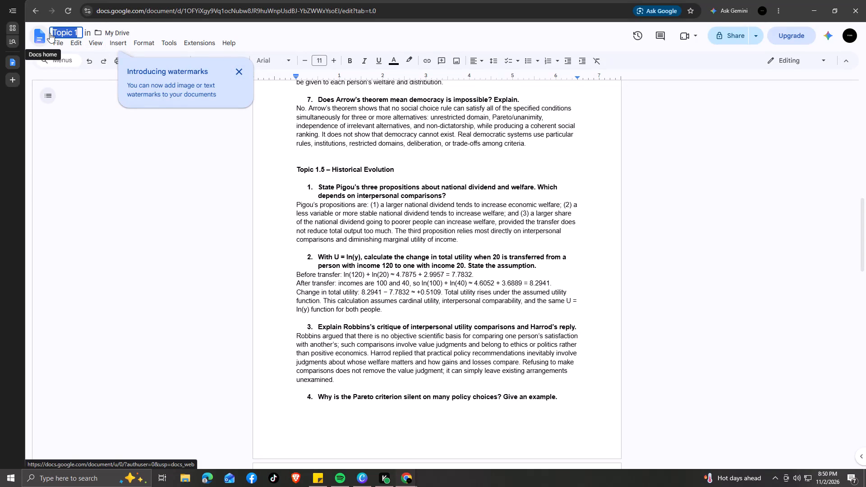
key("BackSpace")
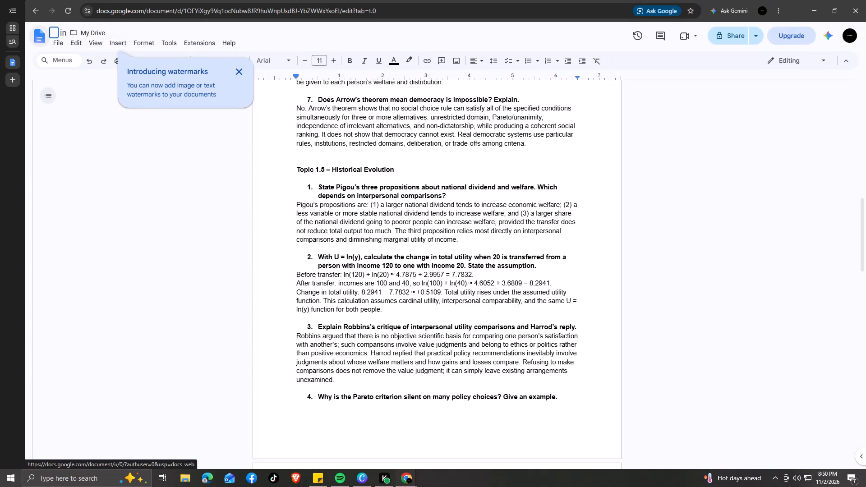
type("QA")
key("BackSpace")
key("BackSpace")
key("BackSpace")
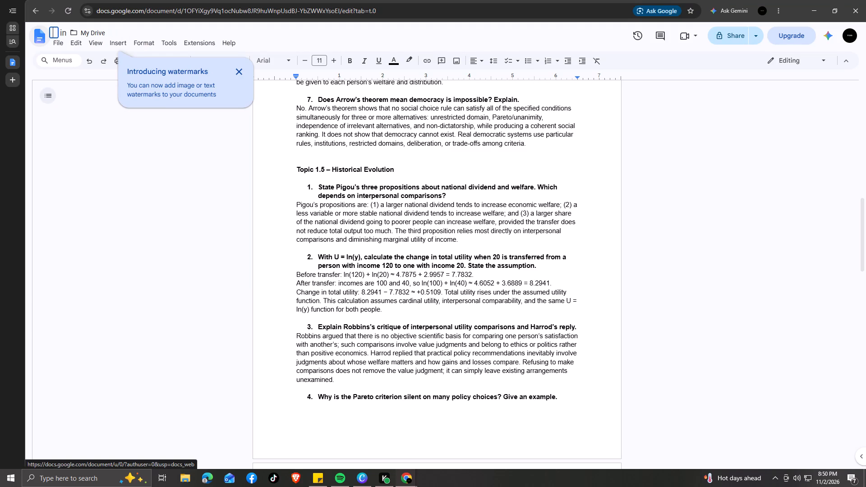
type("WELFARE")
key("space")
type("QA")
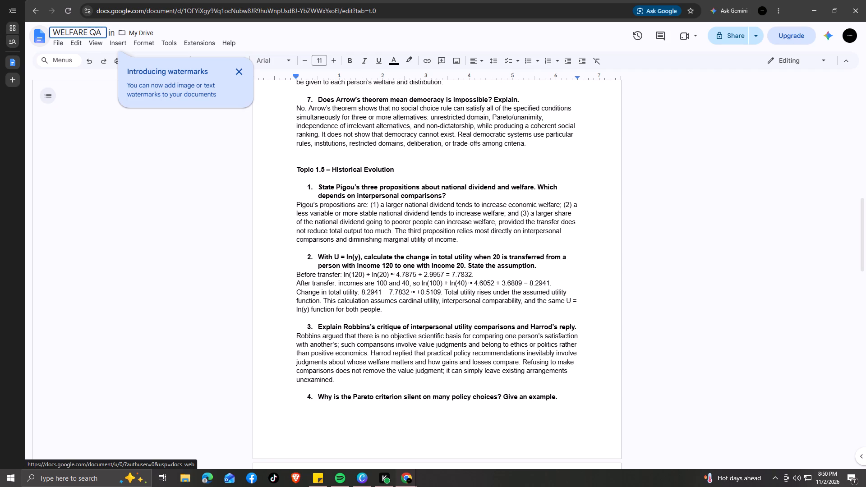
key("2")
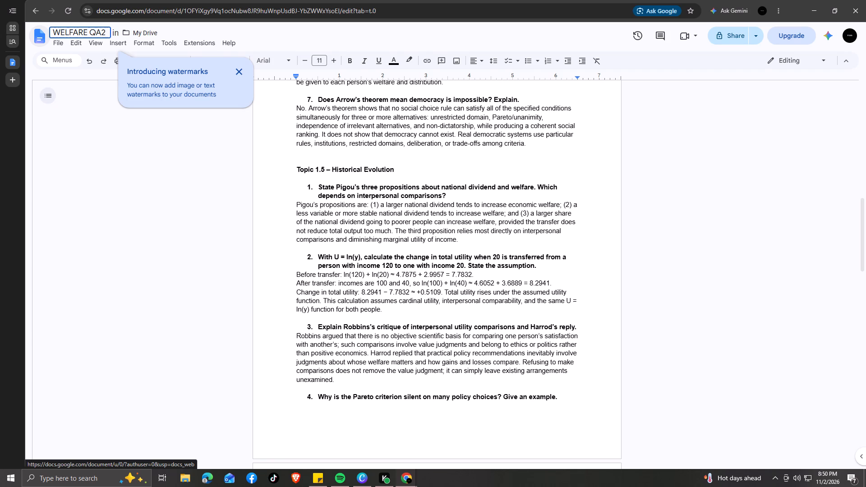
key("Return")
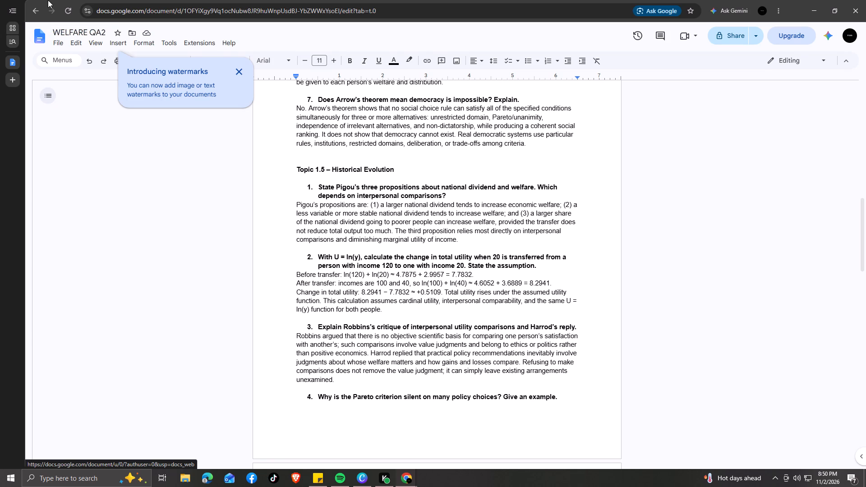
Download the WELFARE QA2 document as a PDF.
left_click(58, 46)
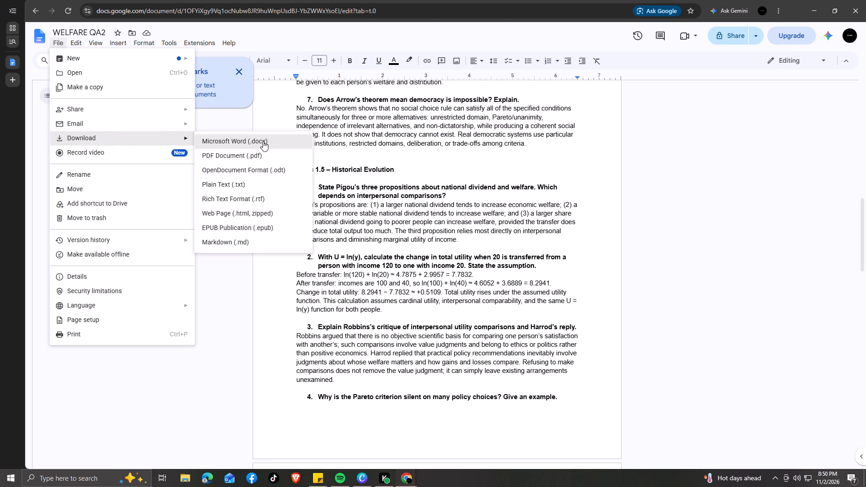
left_click(265, 153)
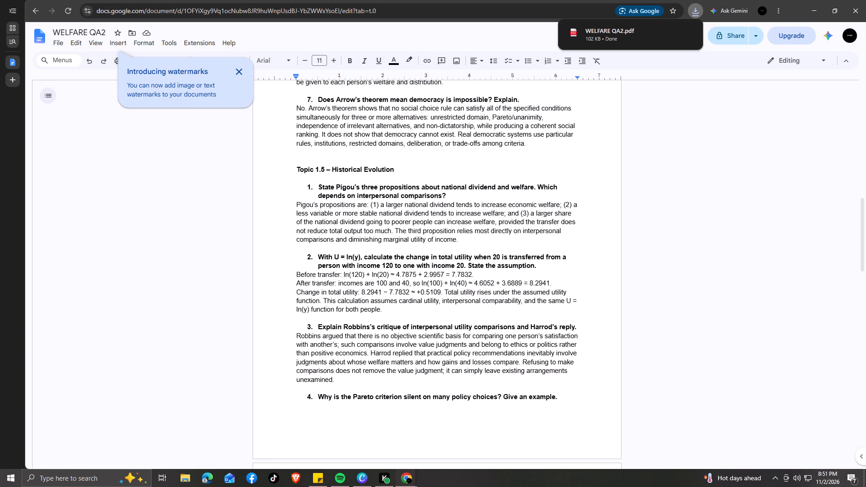
Switch to Facebook and send WELFARE QA2.pdf from Downloads in the Messenger chat with the classmate discussing the answers.
left_click(252, 482)
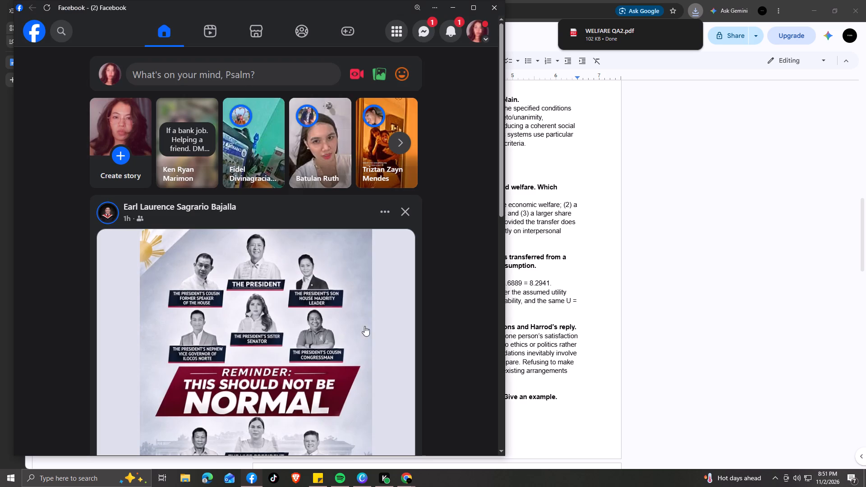
left_click(426, 29)
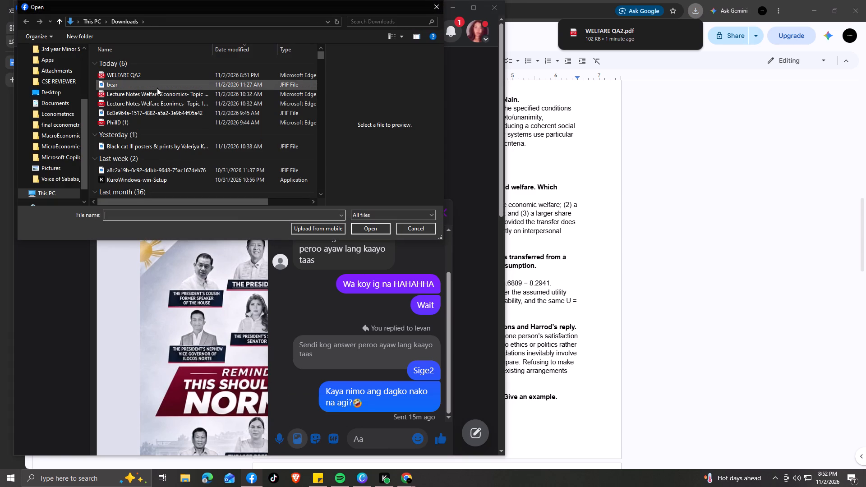
left_click(156, 73)
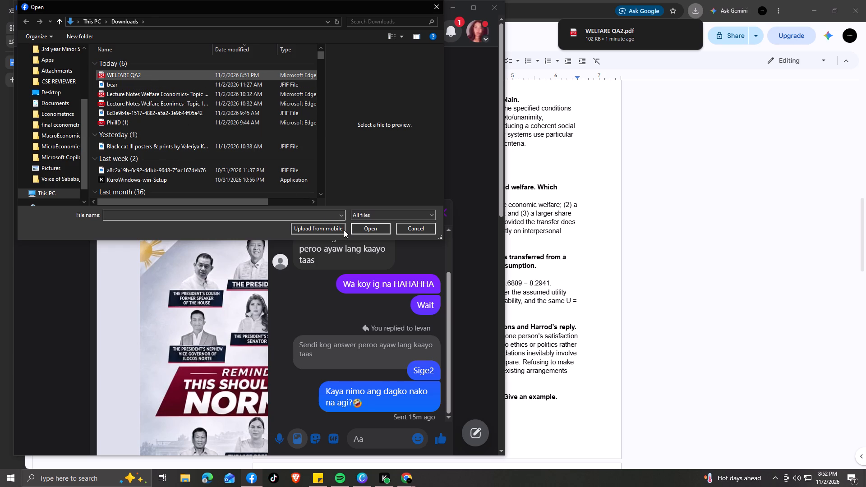
left_click(367, 230)
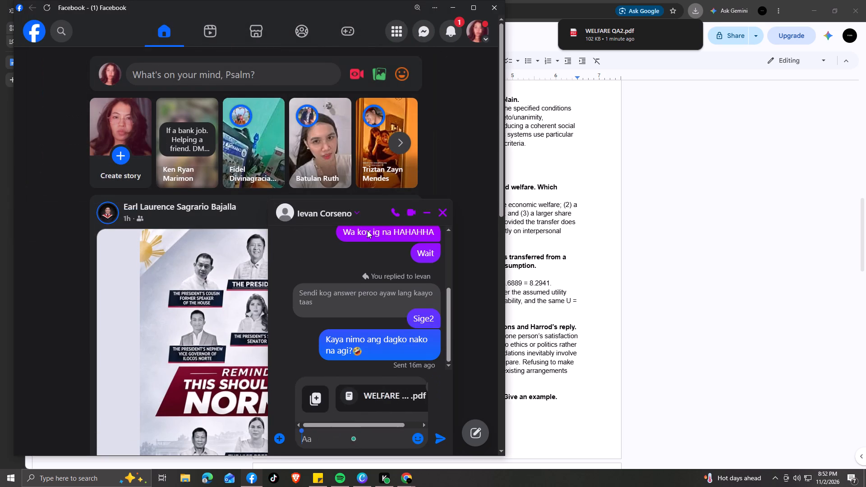
left_click(438, 434)
left_click(370, 436)
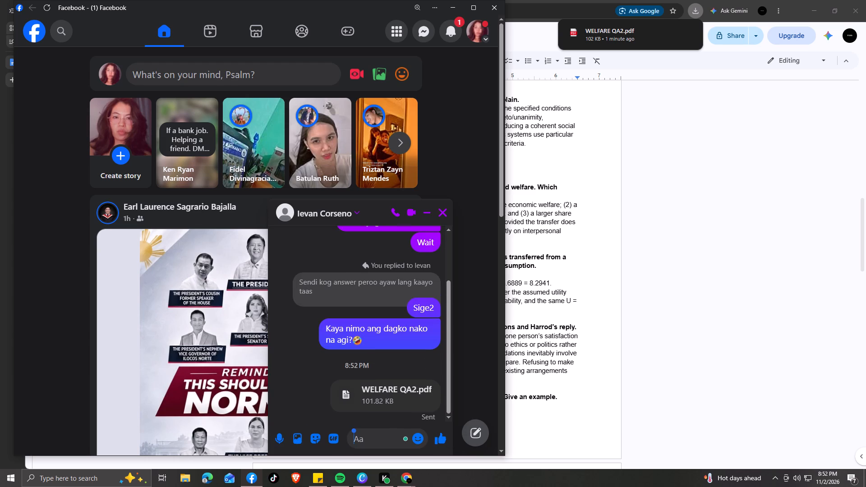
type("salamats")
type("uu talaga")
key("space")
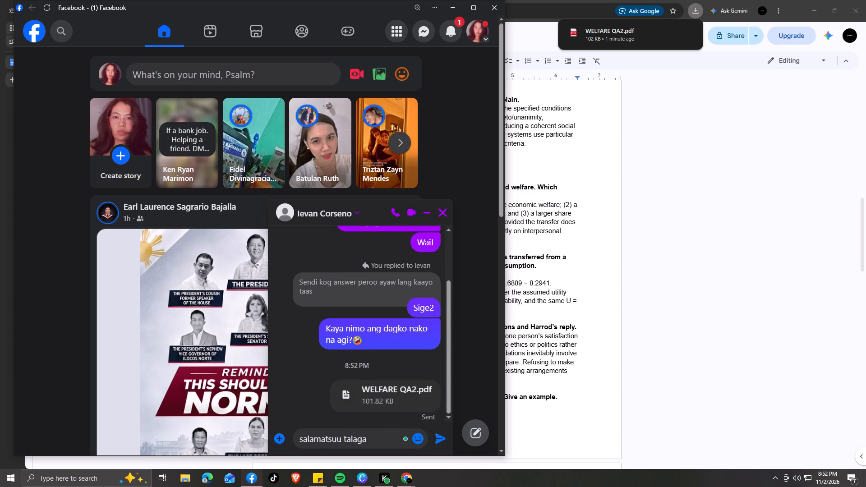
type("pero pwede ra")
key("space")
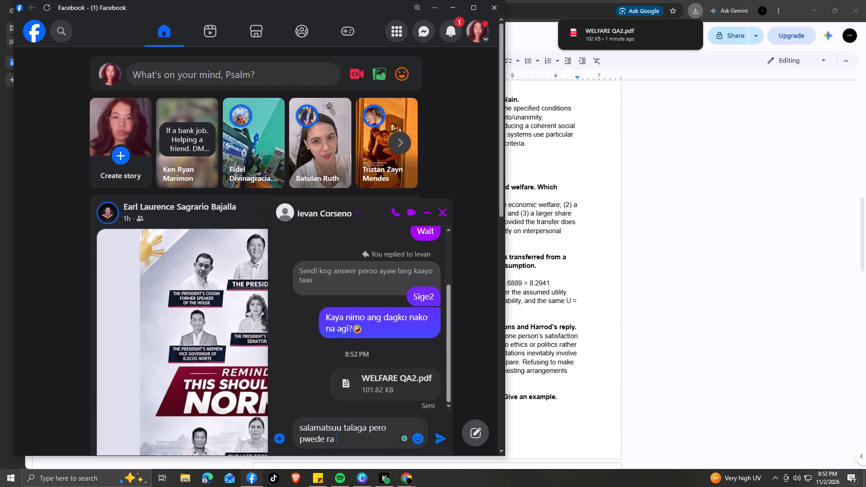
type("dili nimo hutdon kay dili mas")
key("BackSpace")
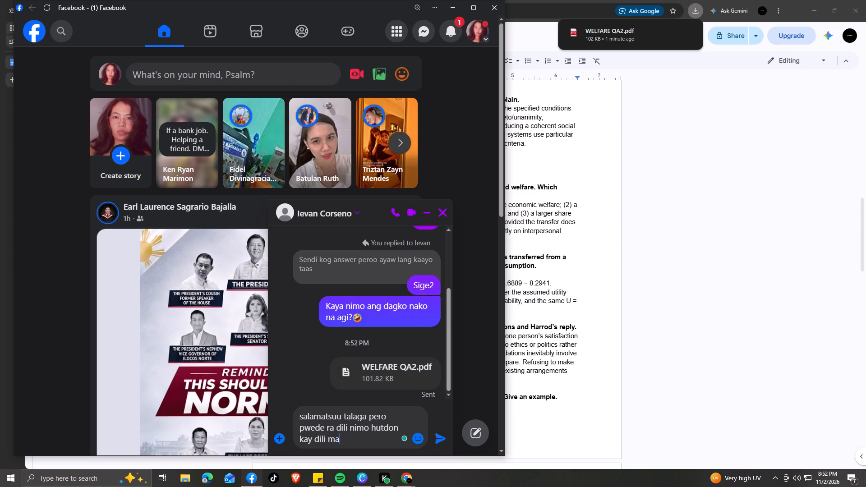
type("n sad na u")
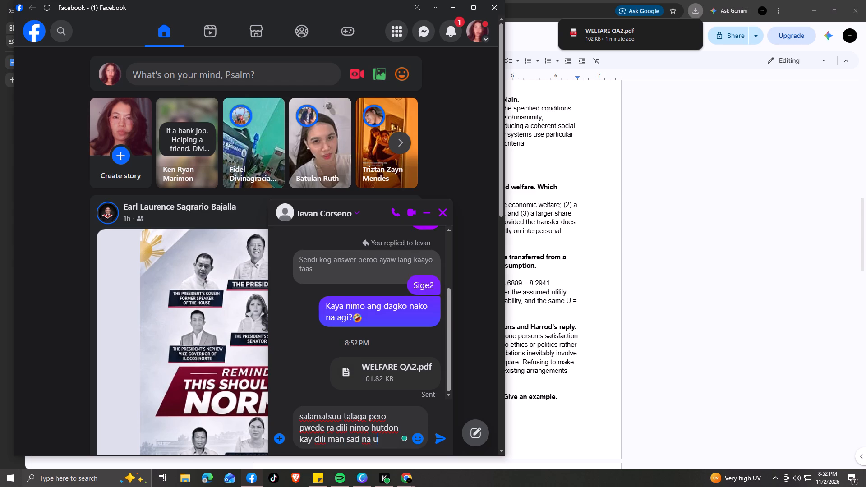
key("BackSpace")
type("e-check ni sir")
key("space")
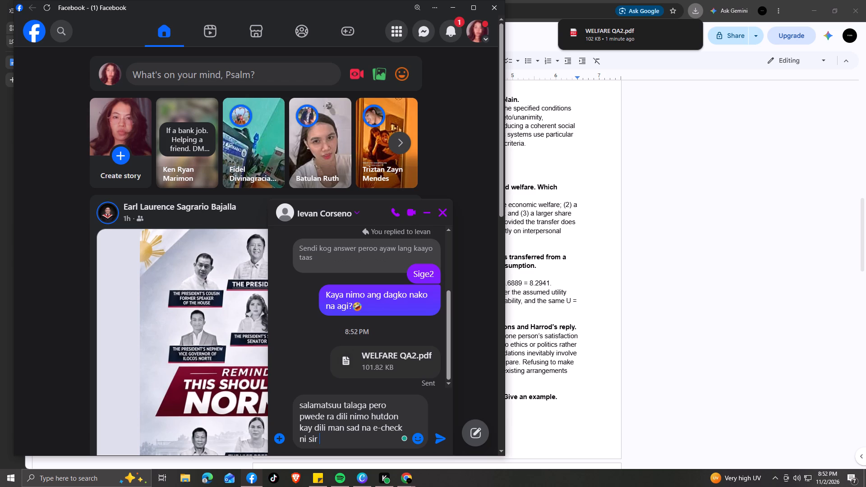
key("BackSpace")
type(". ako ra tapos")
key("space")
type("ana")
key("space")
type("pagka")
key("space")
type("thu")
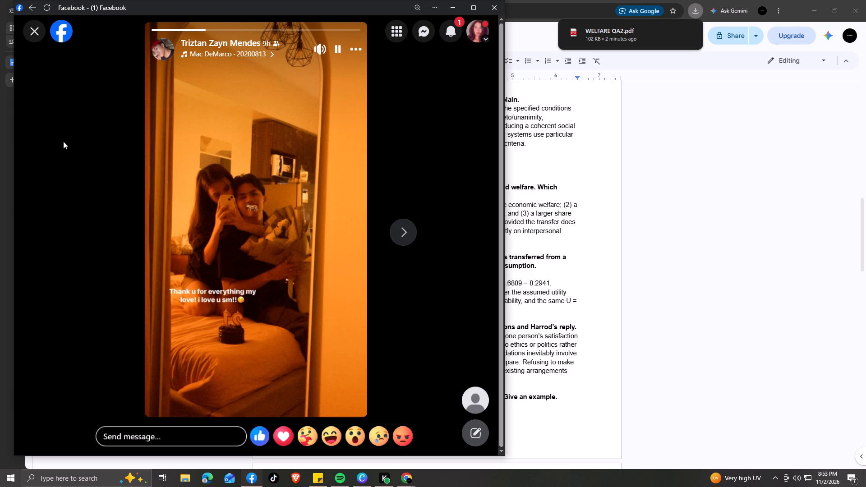
left_click(34, 35)
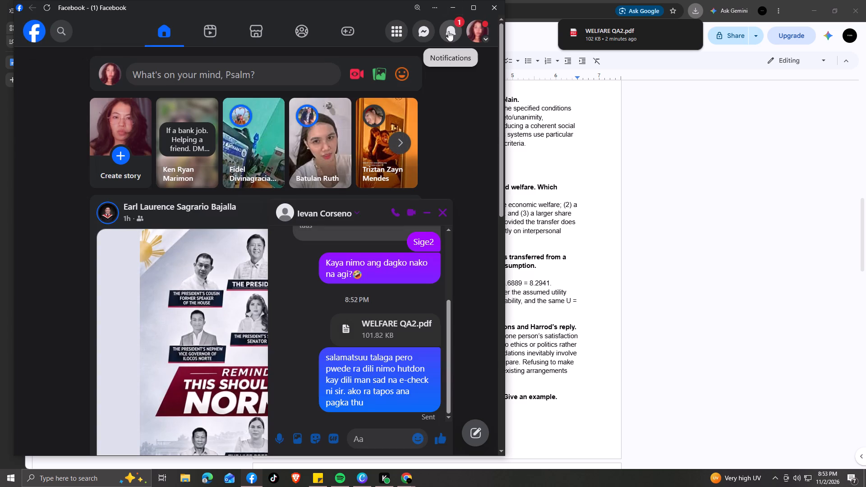
left_click(448, 31)
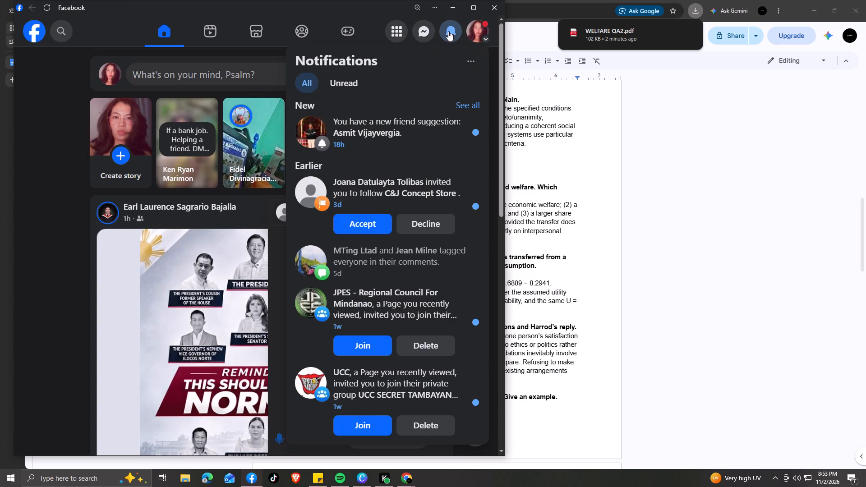
left_click(448, 31)
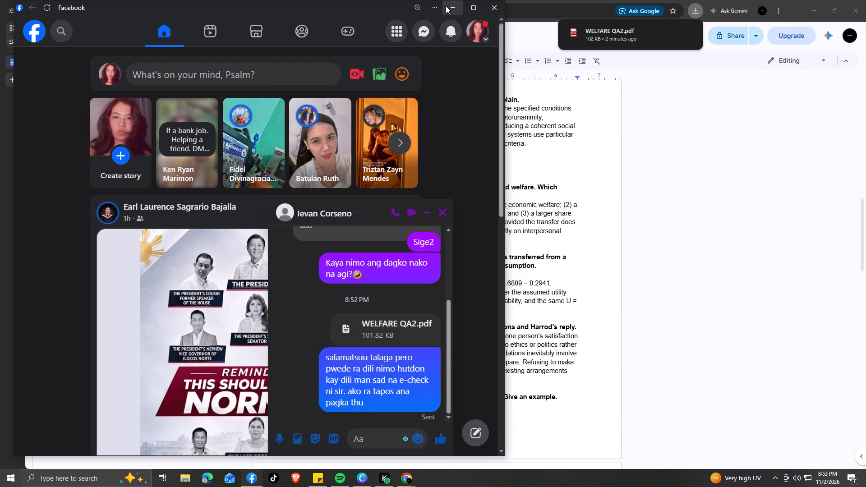
left_click(401, 142)
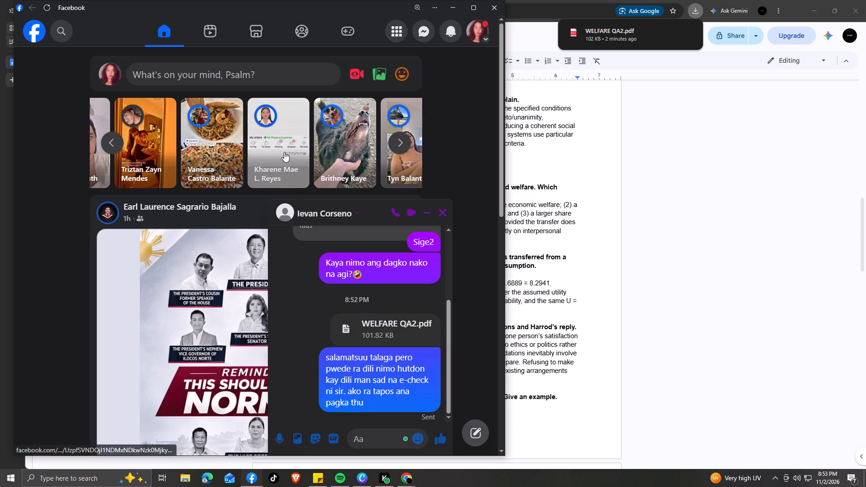
left_click(284, 152)
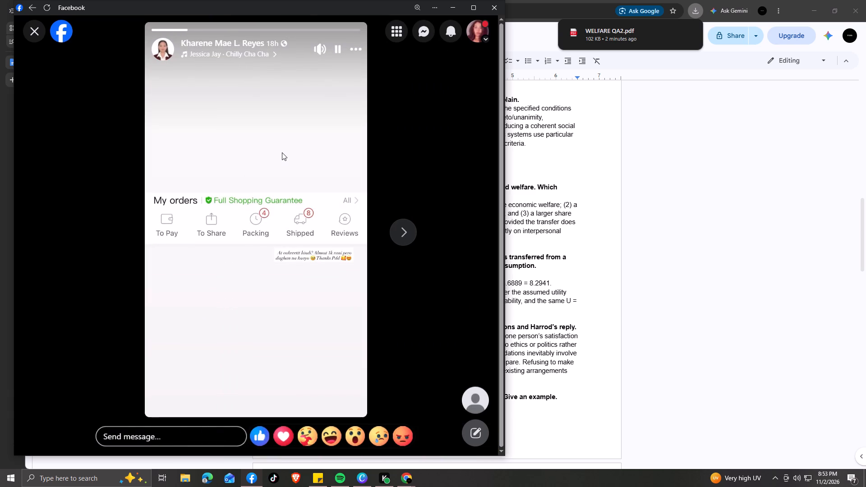
left_click(34, 40)
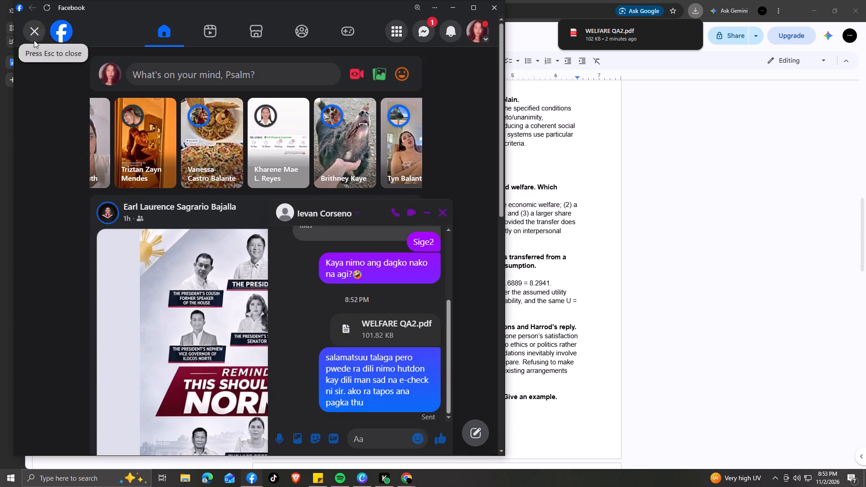
left_click(416, 32)
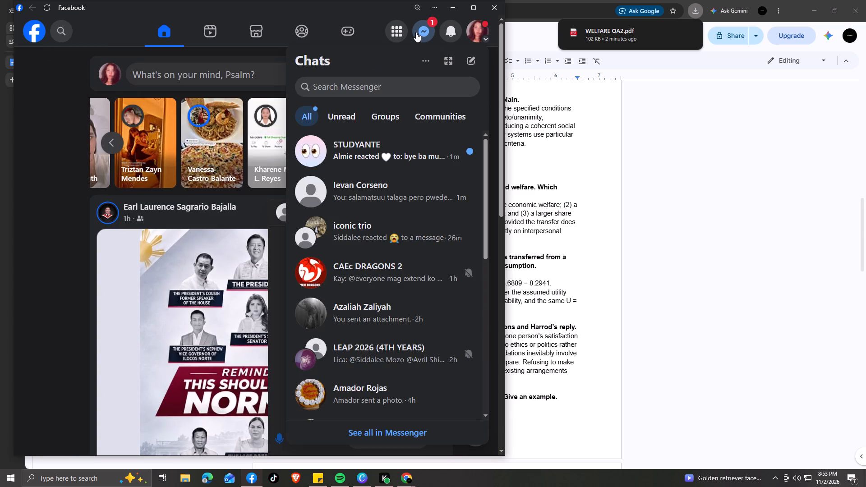
left_click(416, 32)
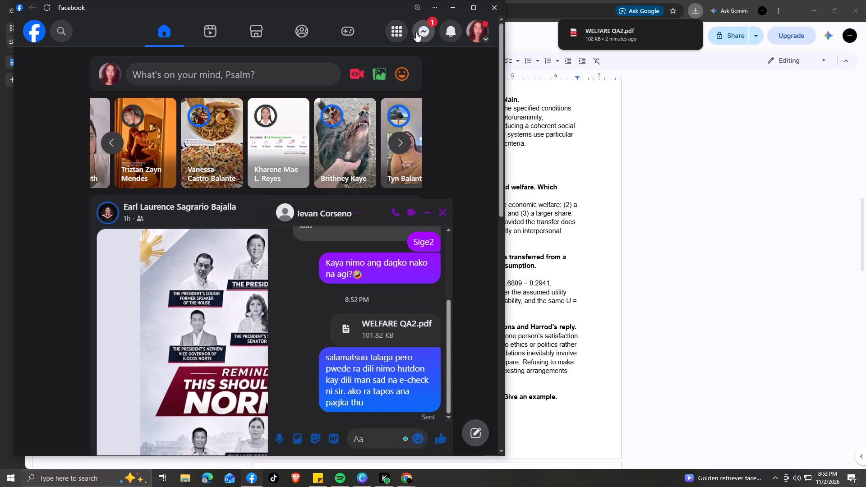
left_click(212, 154)
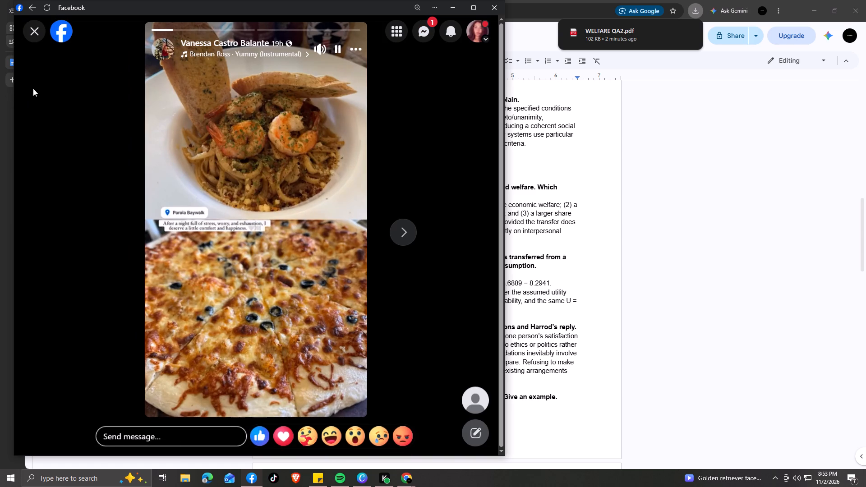
left_click(32, 33)
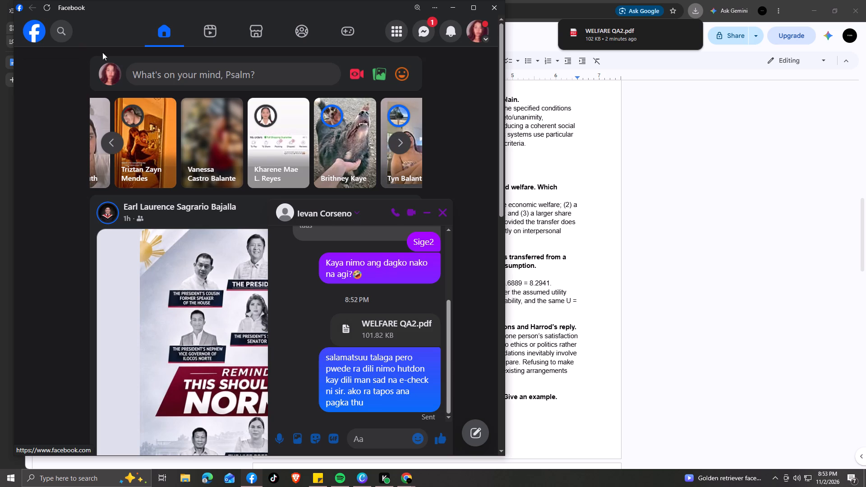
left_click(407, 140)
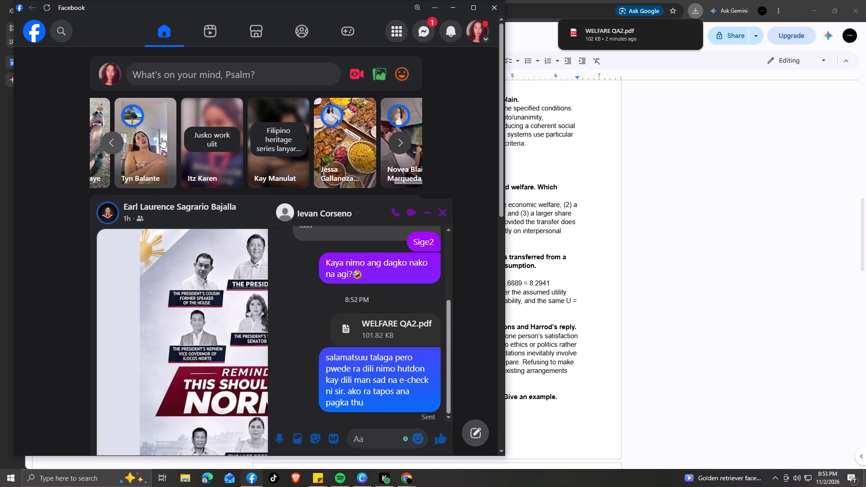
left_click(115, 147)
left_click(115, 147)
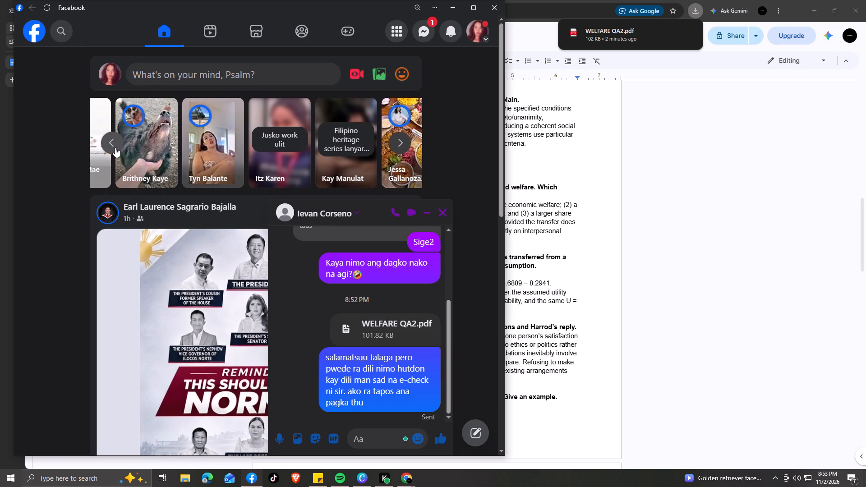
left_click(115, 147)
left_click(115, 147)
left_click(115, 147)
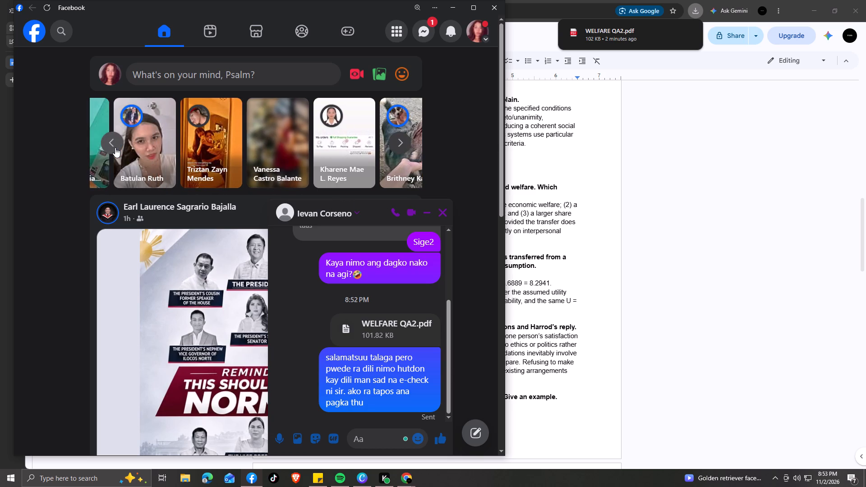
left_click(115, 147)
left_click(115, 147)
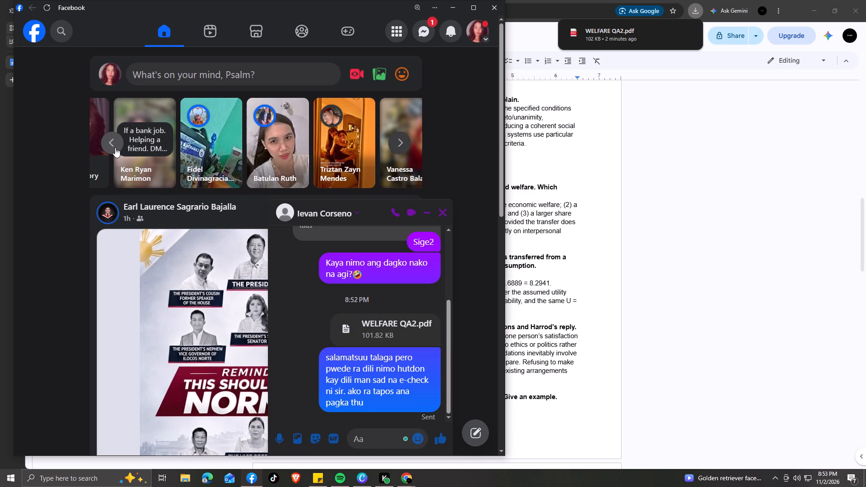
left_click(458, 8)
Open Instagram and read the latest messages in the unread 'mga way uyab' group chat.
left_click(50, 484)
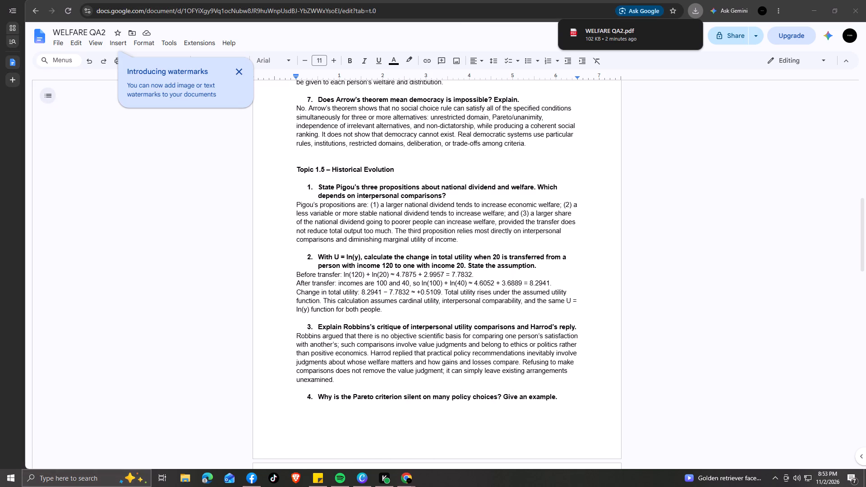
left_click(79, 232)
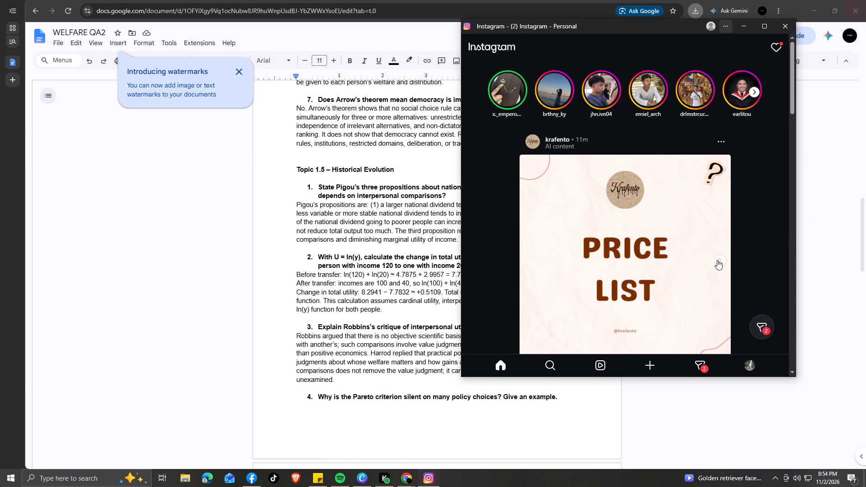
left_click(757, 331)
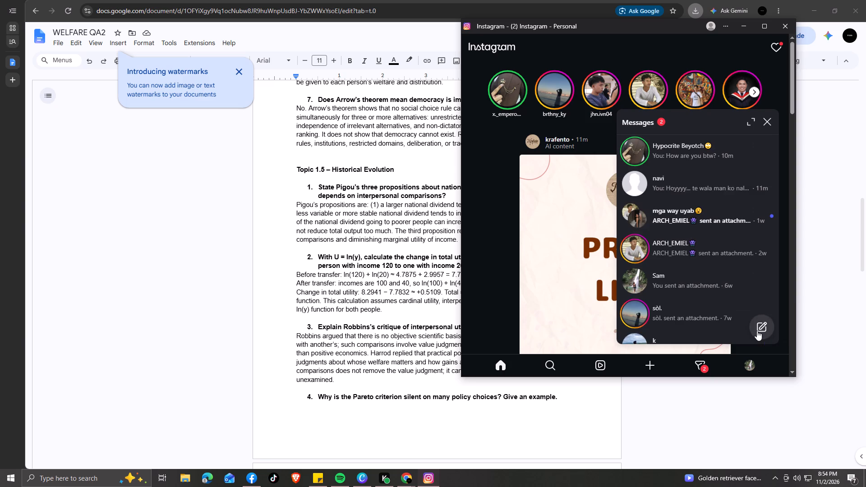
left_click(708, 216)
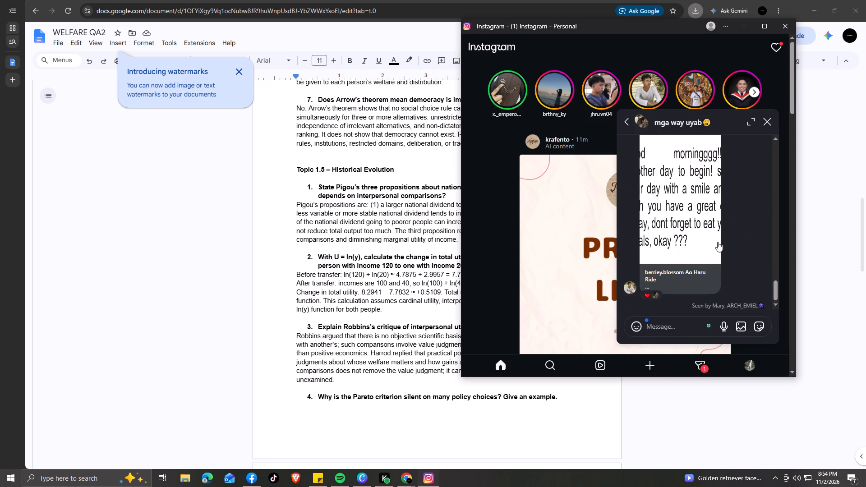
scroll(718, 242, "up", 1)
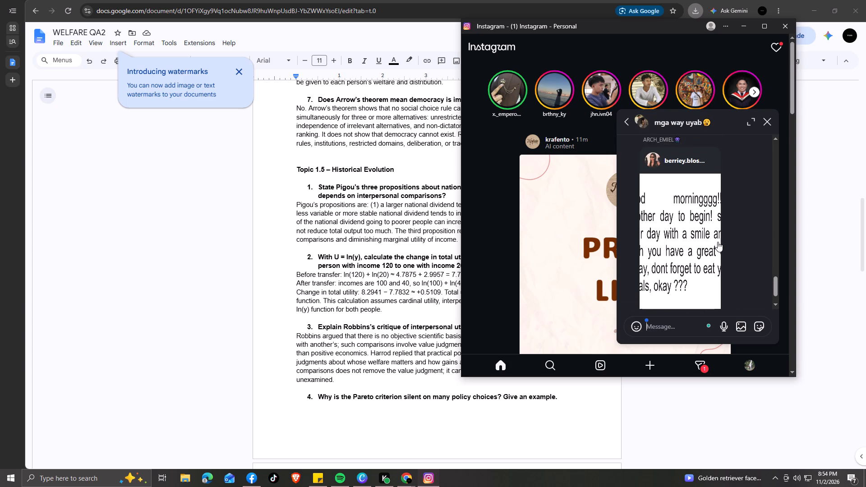
scroll(718, 242, "up", 1)
scroll(718, 242, "down", 3)
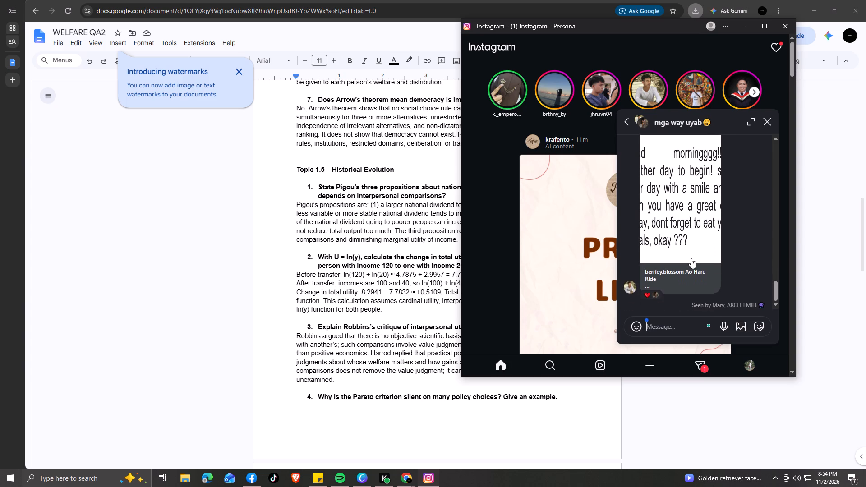
left_click(702, 236)
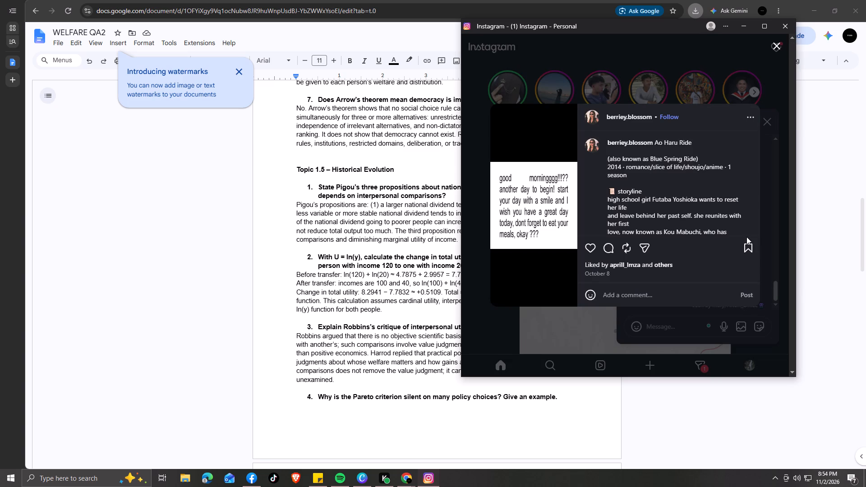
left_click(765, 123)
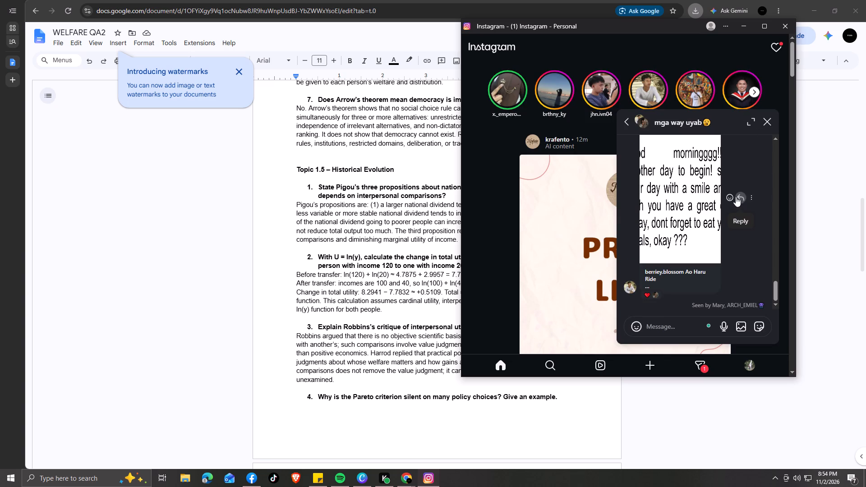
left_click(729, 195)
left_click(660, 176)
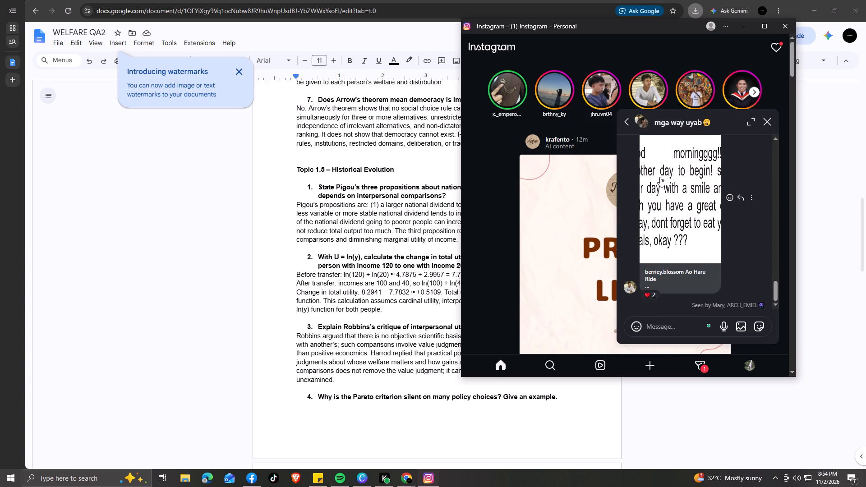
left_click(768, 122)
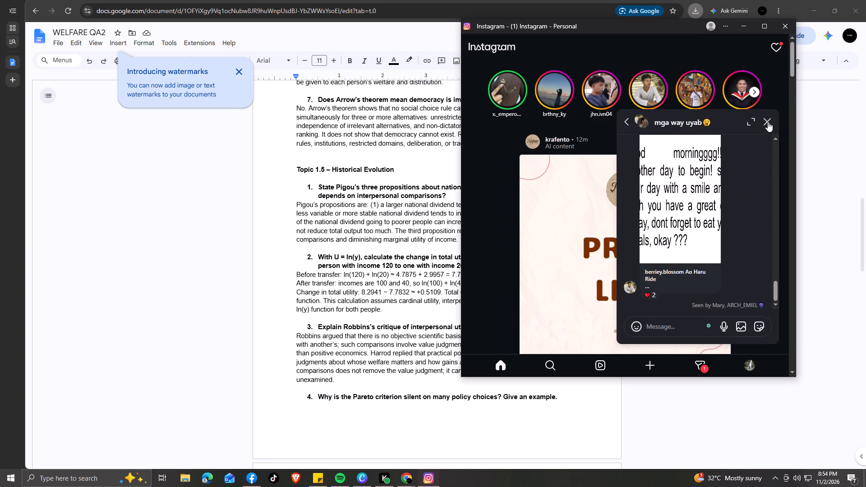
Glance through the Instagram home feed and close the Instagram window to return to the WELFARE QA2 document.
scroll(728, 216, "down", 3)
scroll(720, 196, "up", 3)
scroll(719, 134, "up", 3)
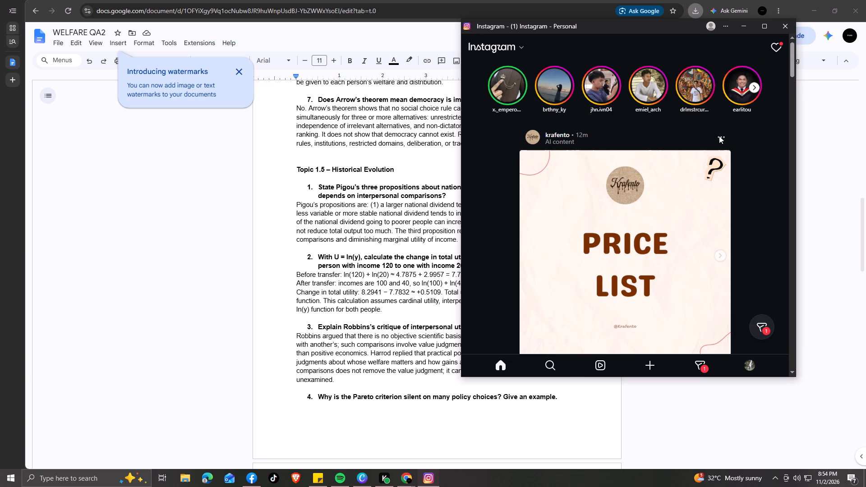
left_click(790, 29)
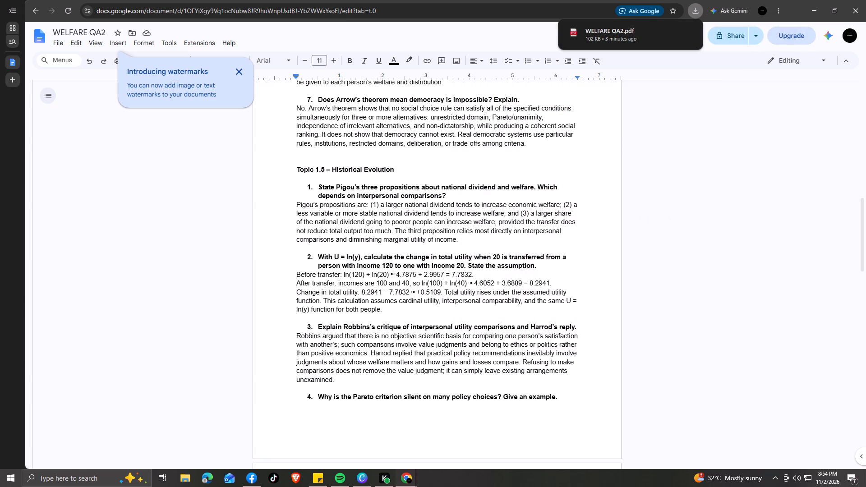
Look through the WELFARE QA2 document from the Topic 1.4 answers on the first page to the end of page four.
scroll(395, 336, "up", 15)
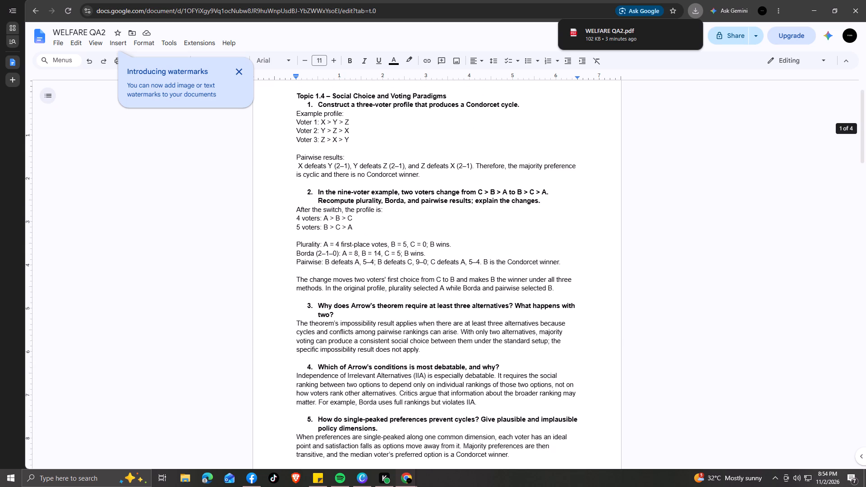
scroll(394, 333, "up", 5)
scroll(394, 332, "down", 20)
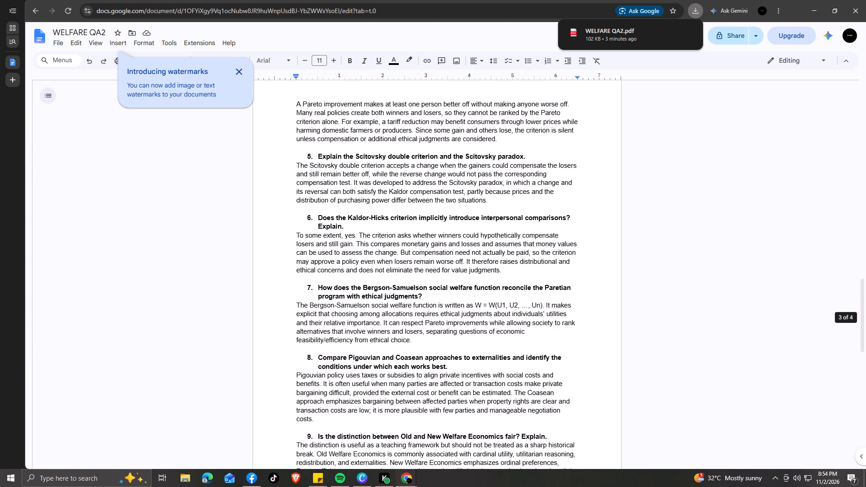
scroll(394, 332, "down", 17)
scroll(393, 331, "down", 5)
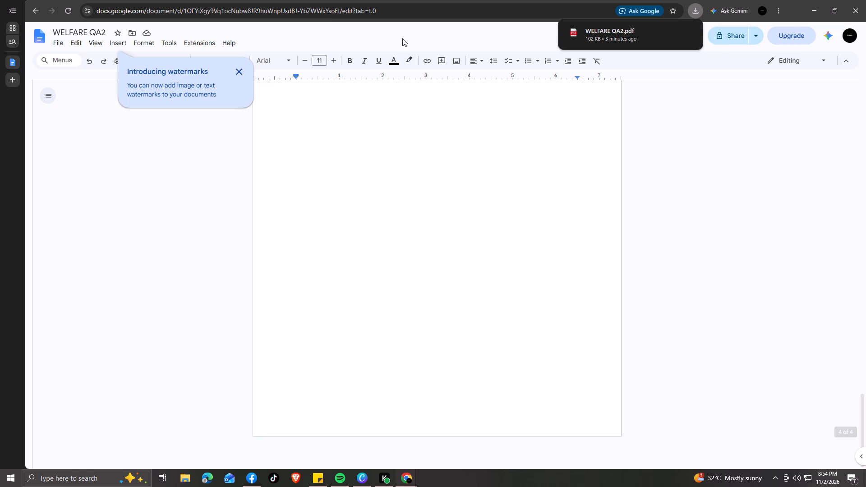
Minimize the document window and switch monday.com to the Main workspace.
left_click(827, 11)
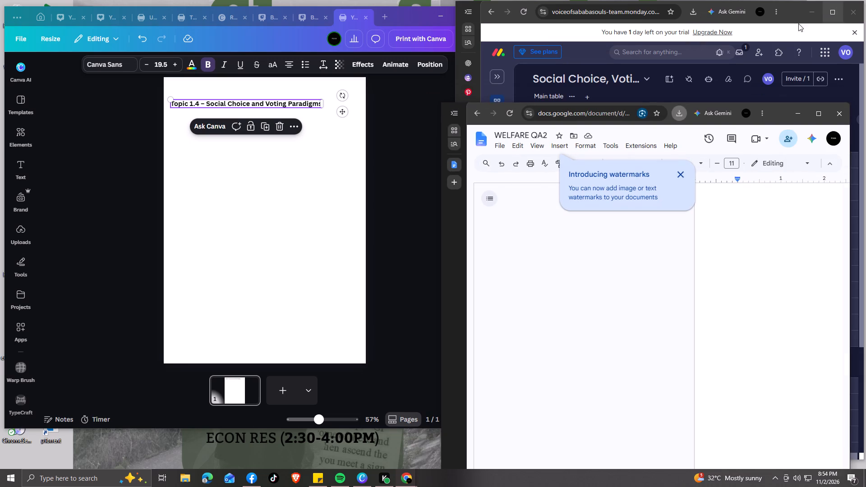
left_click(797, 114)
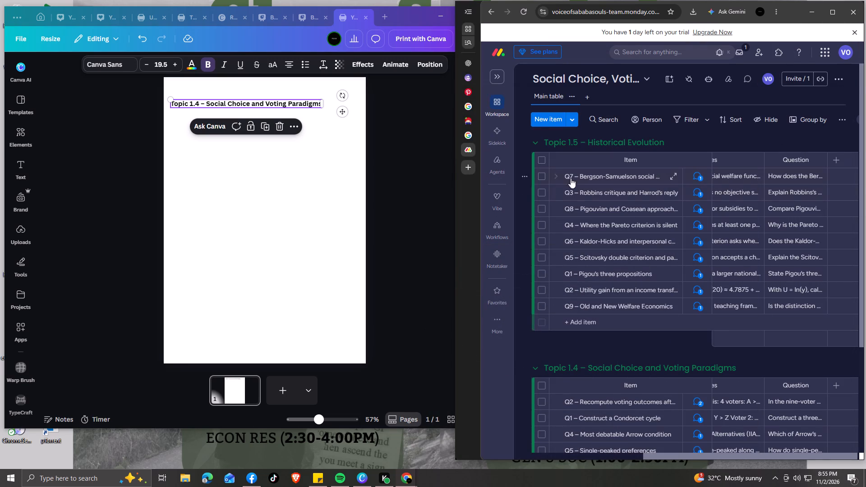
left_click(497, 99)
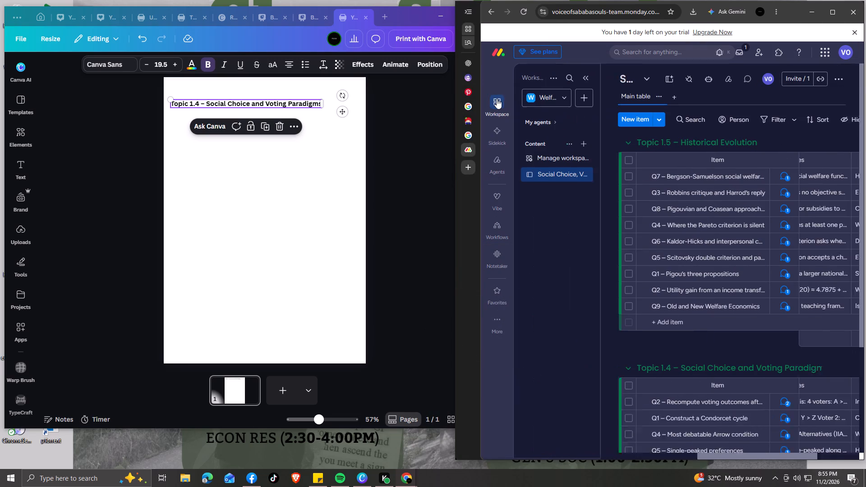
left_click(601, 100)
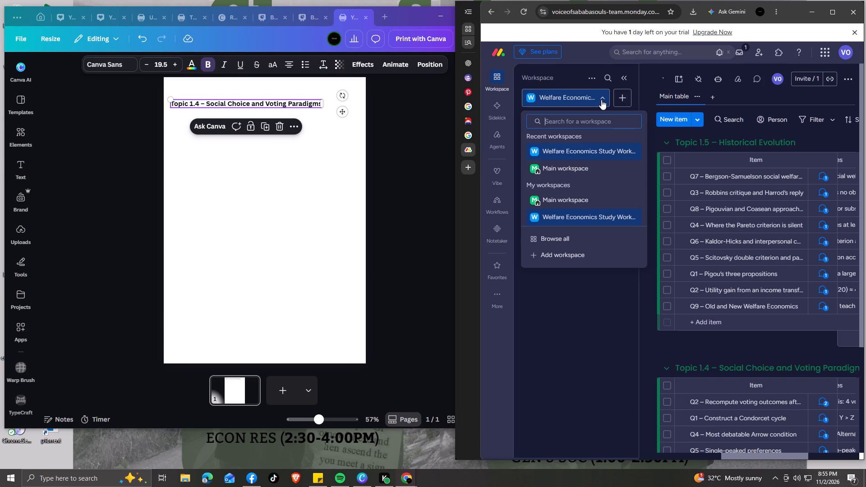
left_click(588, 167)
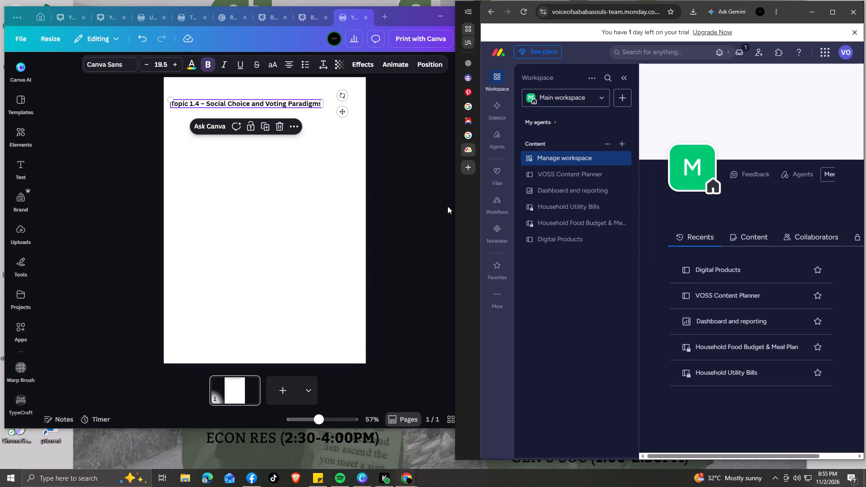
Switch to Canva and close the design containing only the Topic 1.4 heading.
left_click(364, 17)
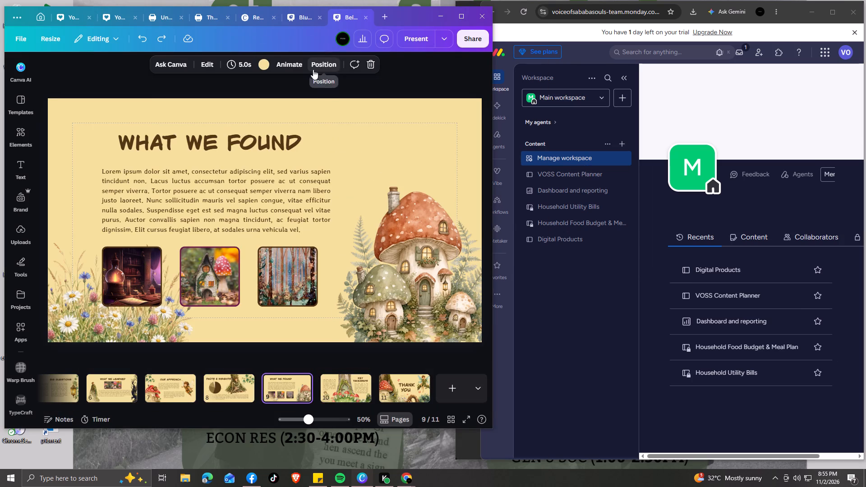
Copy the "WHAT WE FOUND" heading text box on page 9 of the mushroom-house presentation.
left_click(221, 145)
key("ctrl+c")
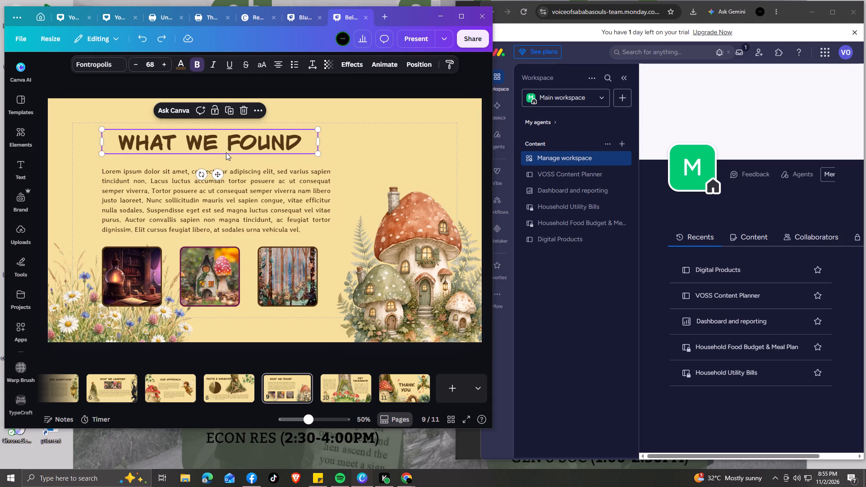